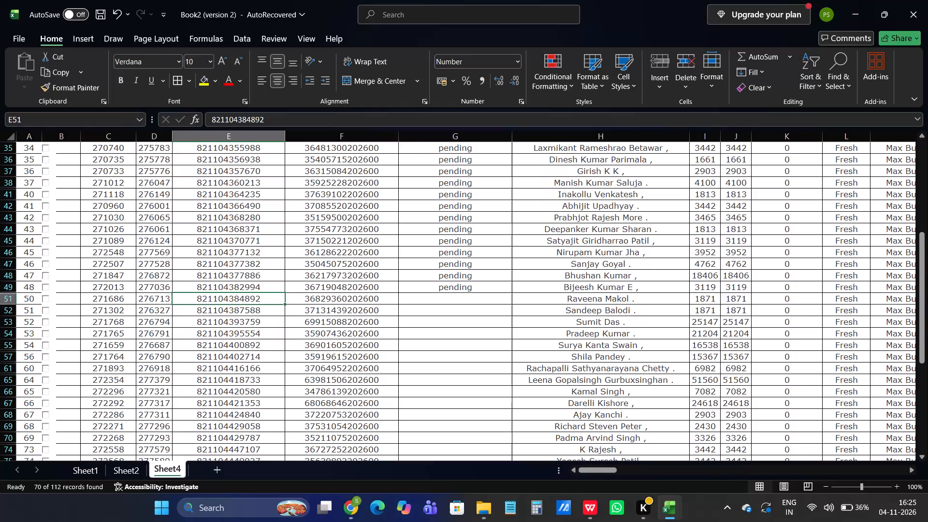
Search the browser's Closed Master Report for row 51's application ID, and mark that row "pending" in column G of Sheet4.
key("ctrl+c")
key("alt+Tab")
key("alt+Tab")
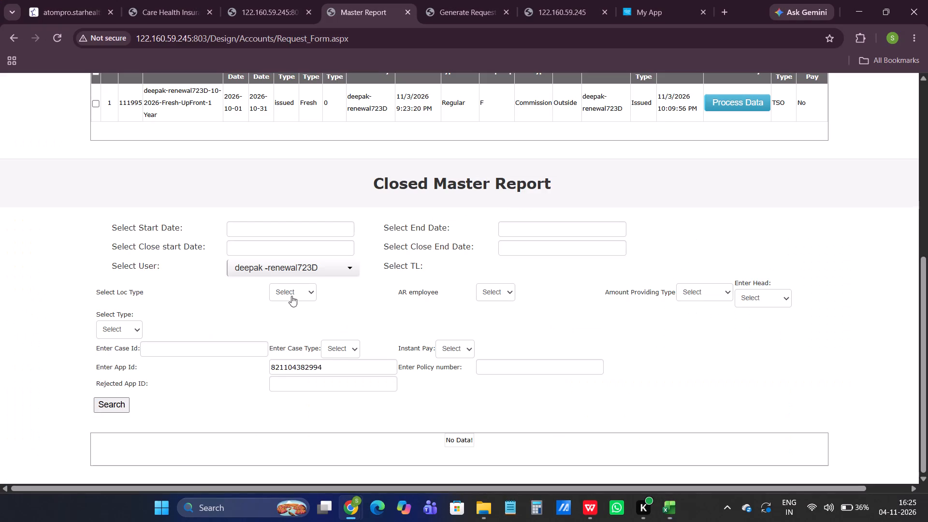
double_click(304, 374)
key("ctrl+v")
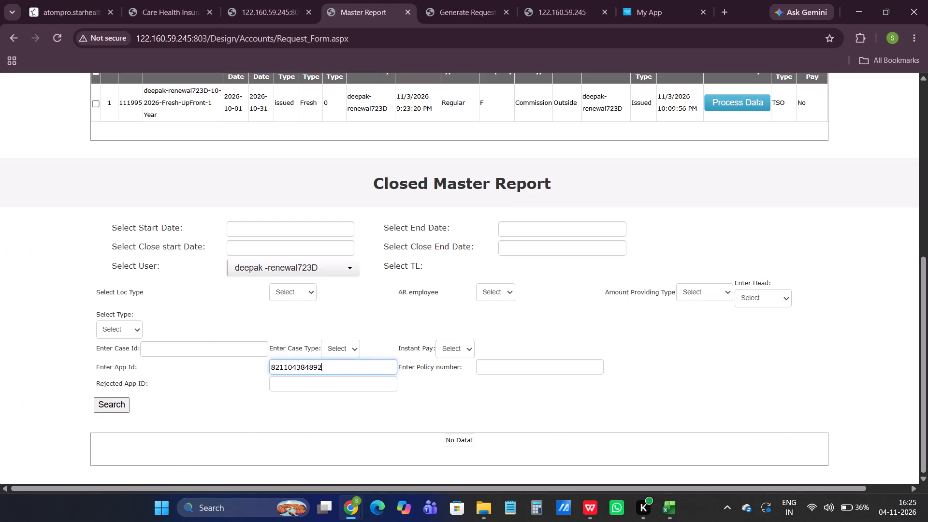
left_click(102, 408)
scroll(189, 286, "down", 10)
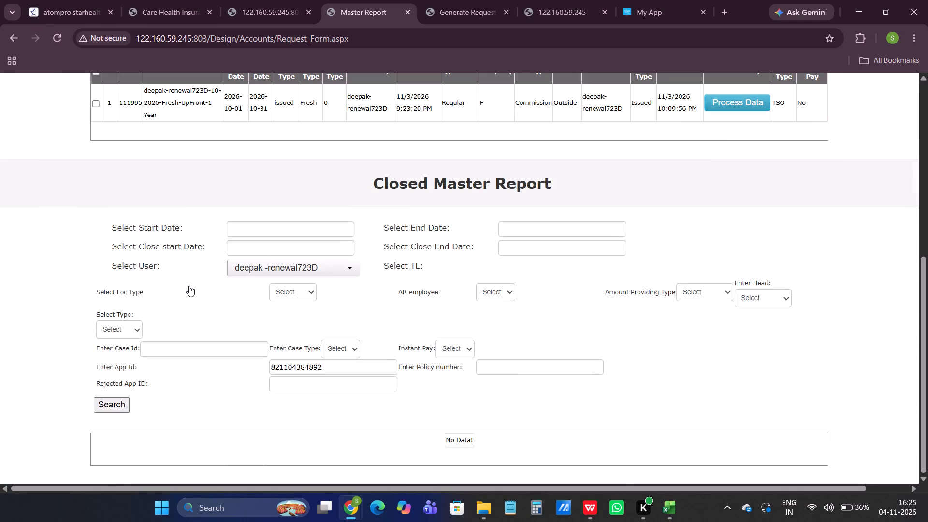
scroll(189, 286, "down", 8)
key("alt+Tab")
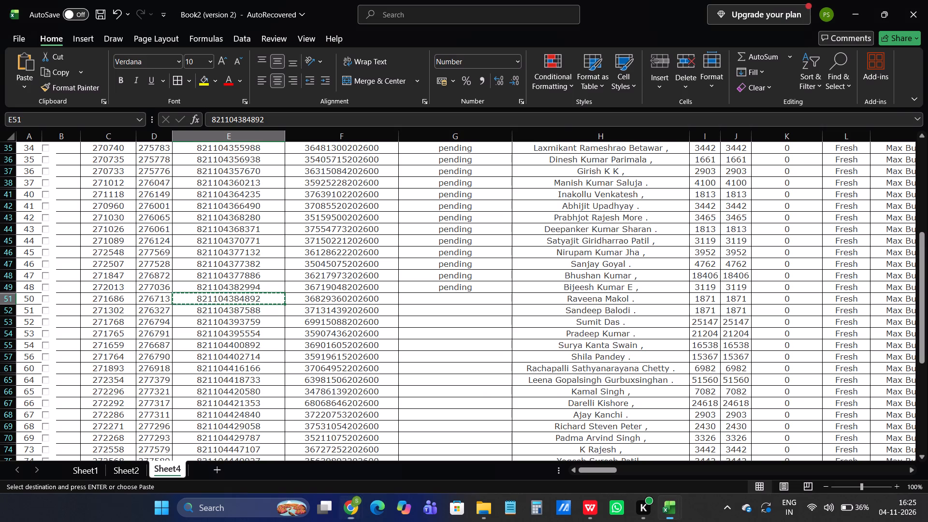
key("Tab")
key("Tab")
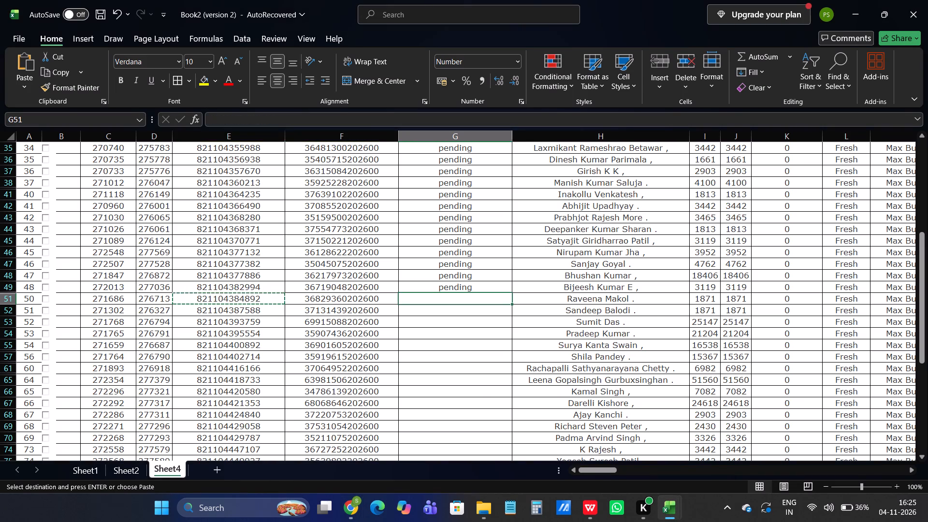
key("p")
key("Return")
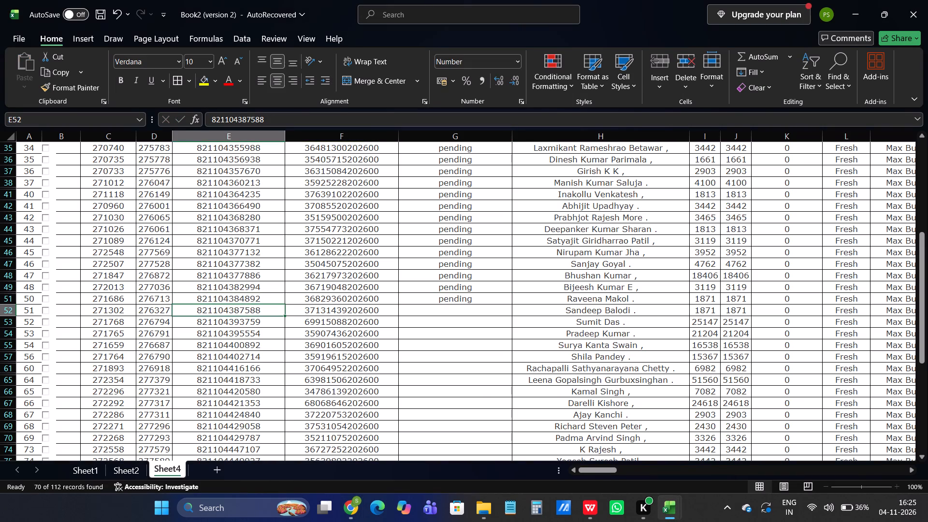
Look up row 52's application ID in the Closed Master Report and enter "pending" in cell G52 of the workbook.
key("ctrl+c")
key("alt+Tab")
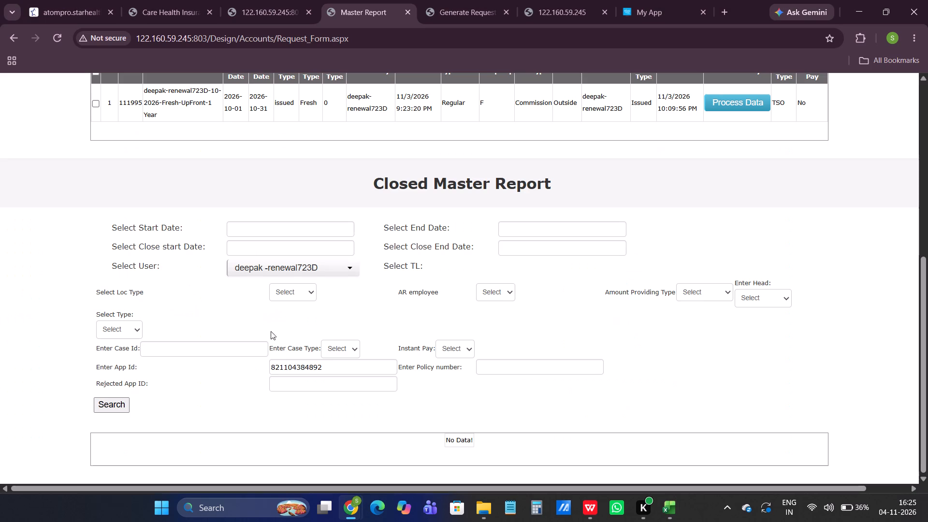
double_click(296, 367)
key("ctrl+v")
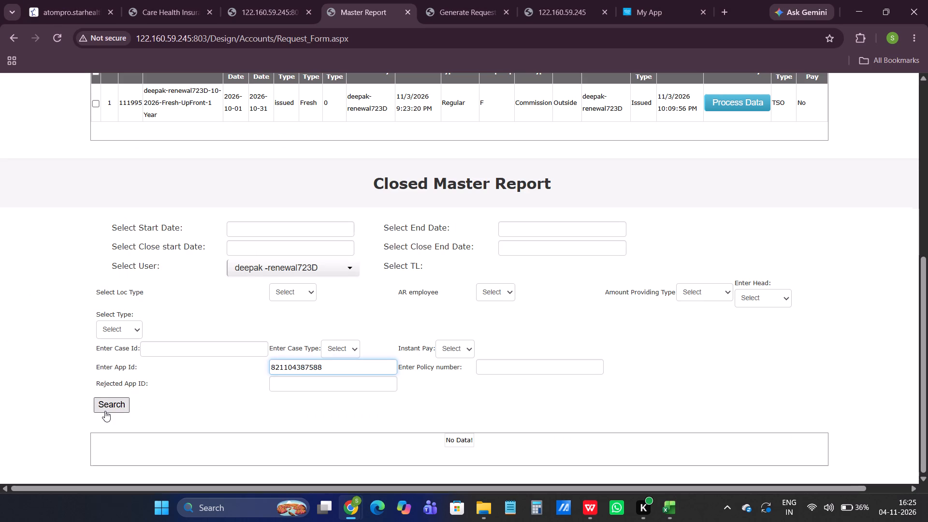
left_click(105, 411)
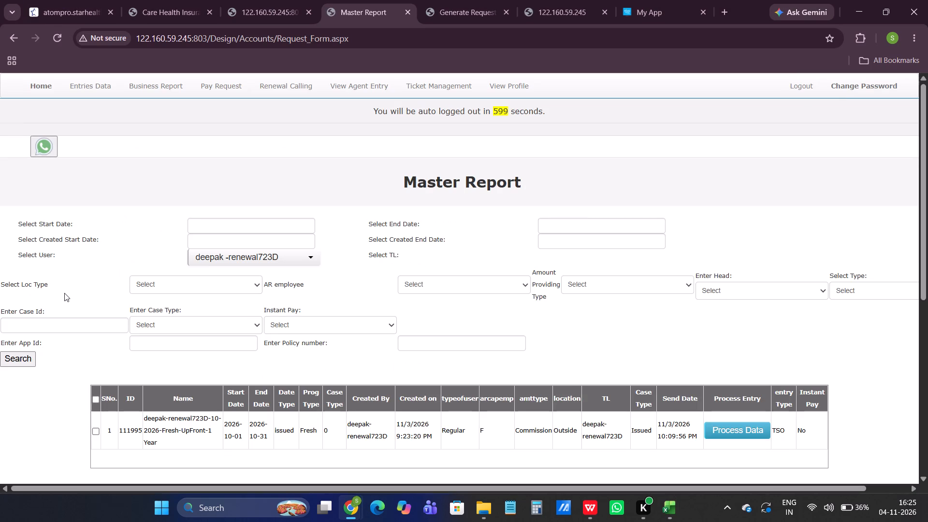
scroll(201, 308, "down", 10)
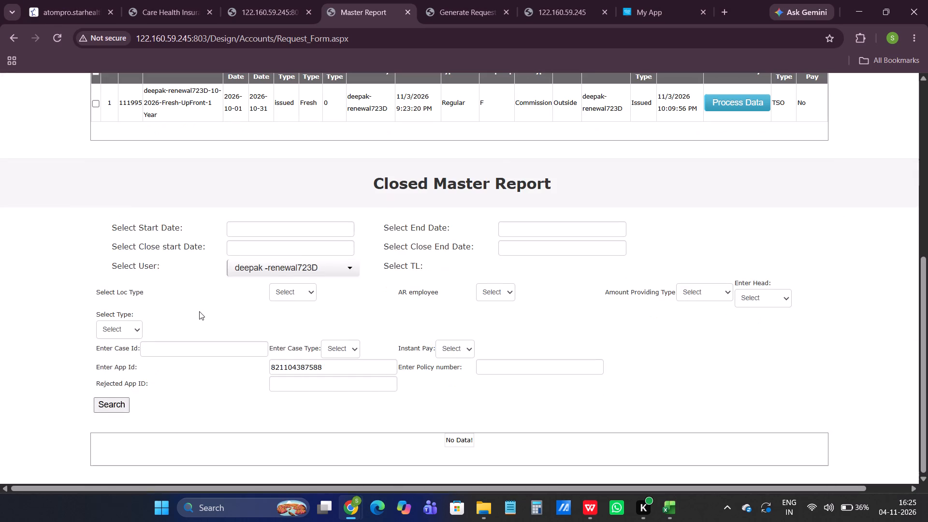
key("alt+Tab")
key("Tab")
key("Tab")
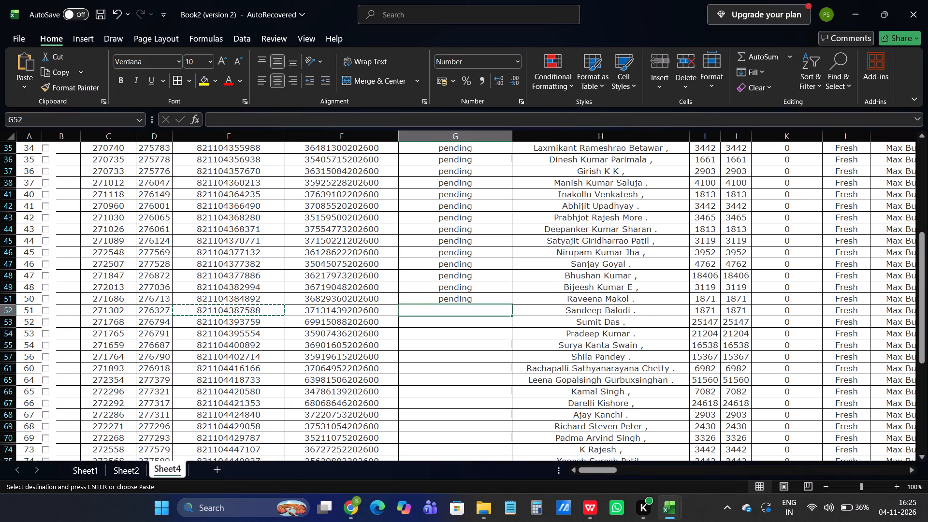
key("p")
key("Return")
Look up row 53's application ID in the Closed Master Report and enter "pending" in cell G53 of the workbook.
key("ctrl+c")
key("alt+Tab")
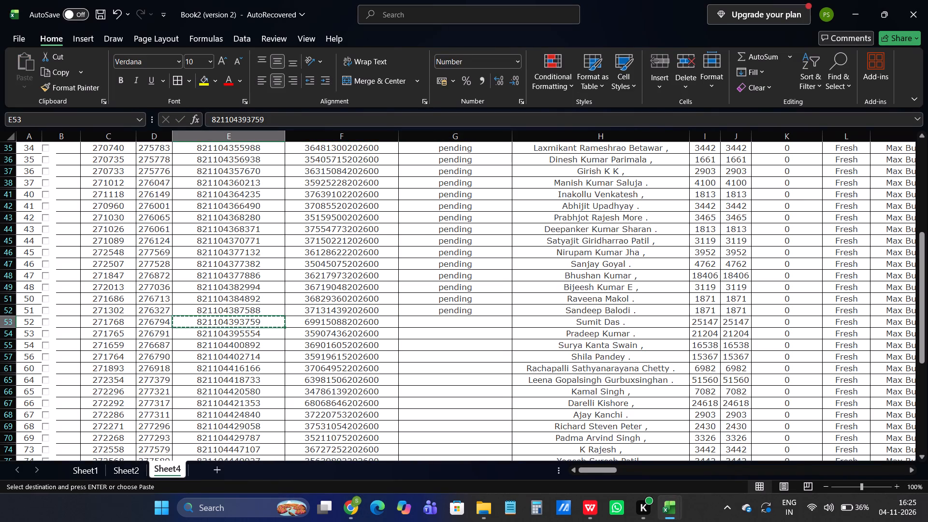
scroll(199, 311, "down", 2)
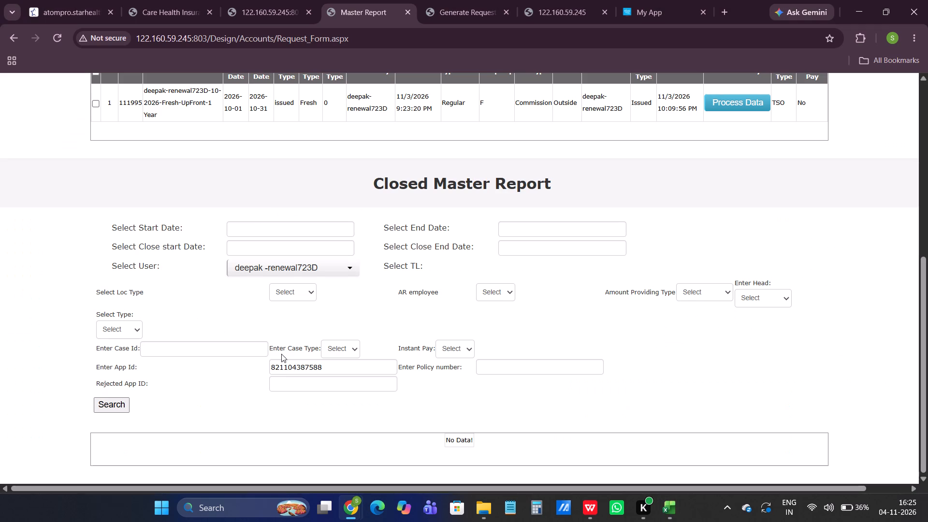
double_click(290, 363)
key("ctrl+v")
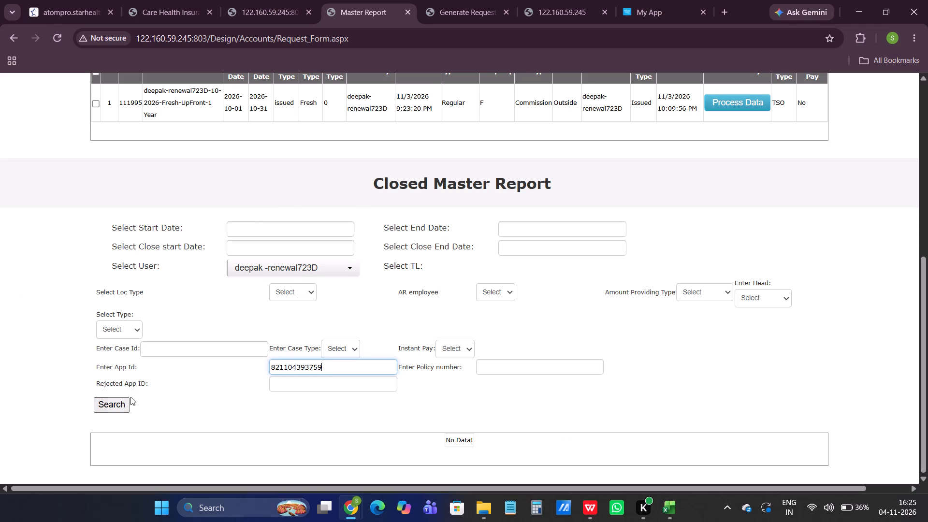
left_click(110, 403)
scroll(105, 311, "down", 5)
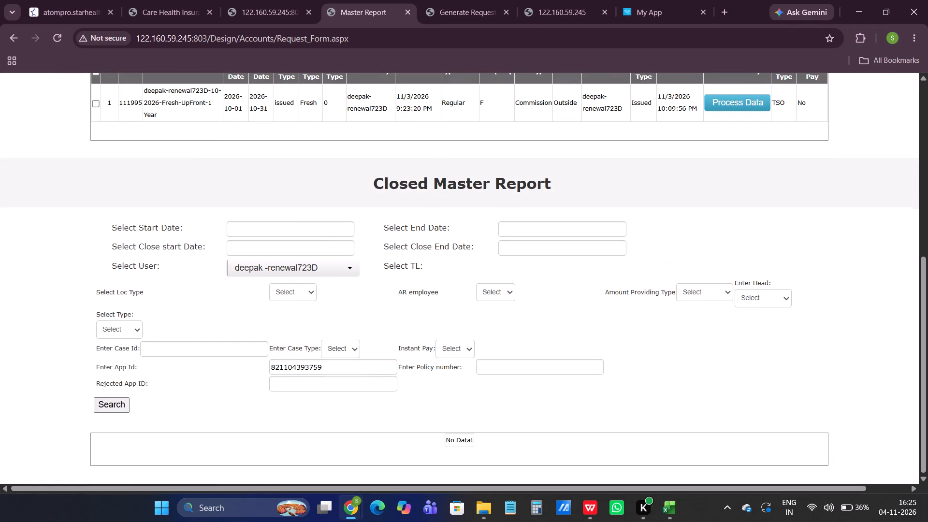
scroll(105, 311, "down", 9)
key("alt+Tab")
key("Tab")
key("Tab")
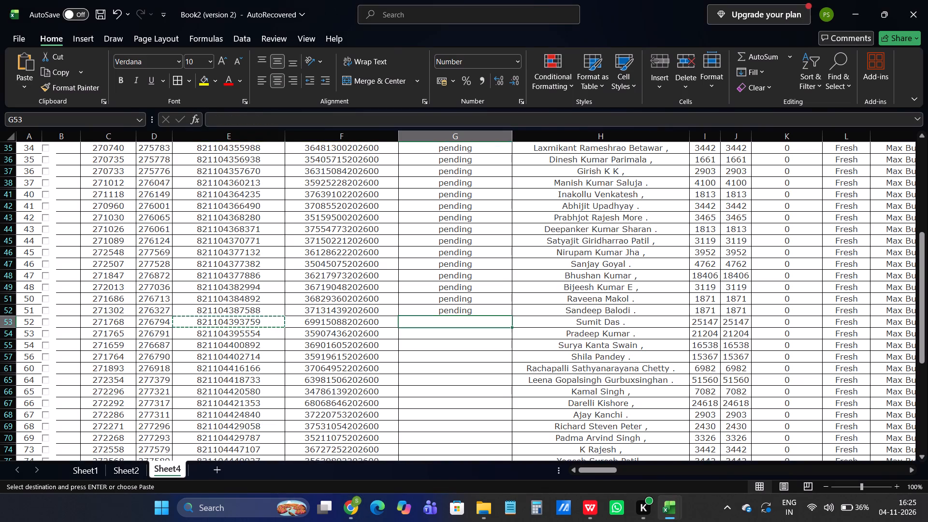
key("p")
key("Return")
Look up row 54's application ID in the Closed Master Report and enter "pending" in cell G54 of the workbook.
key("ctrl+c")
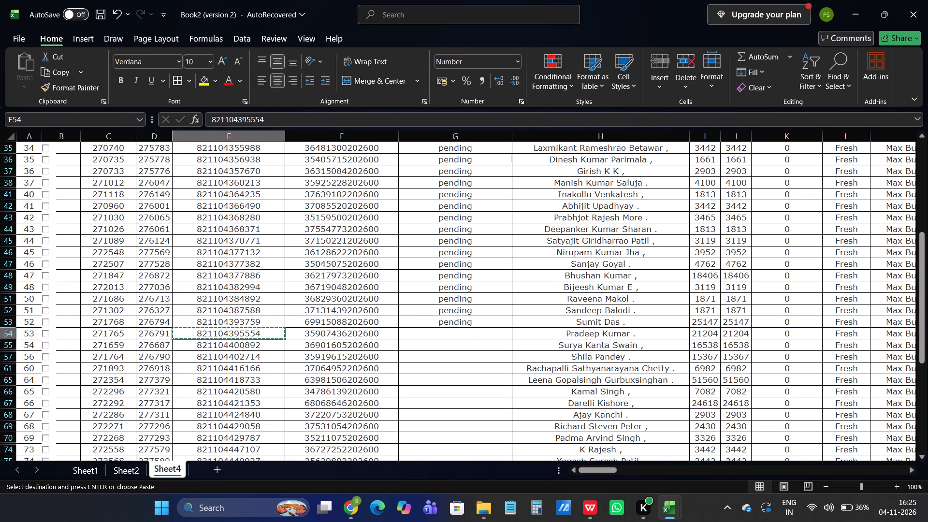
key("alt+Tab")
double_click(285, 367)
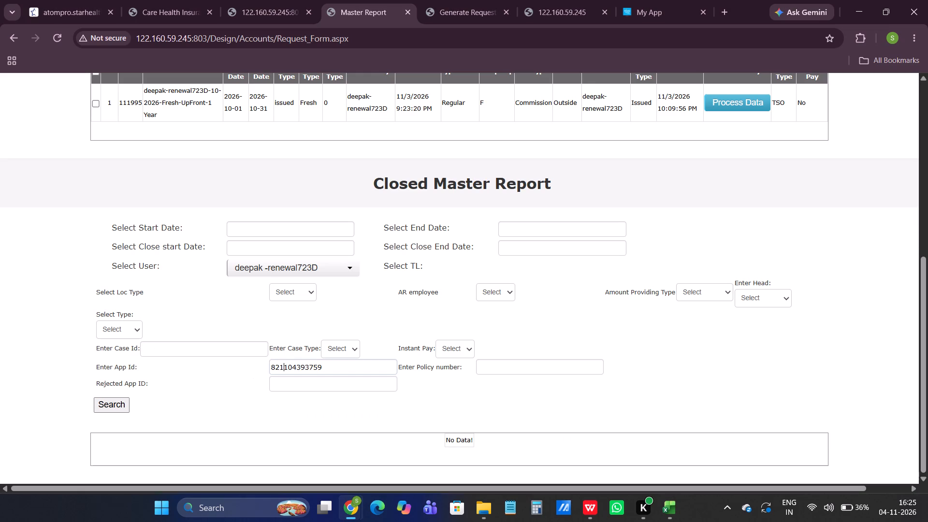
key("ctrl+v")
left_click_drag(115, 413, 115, 408)
left_click(116, 408)
scroll(189, 354, "down", 13)
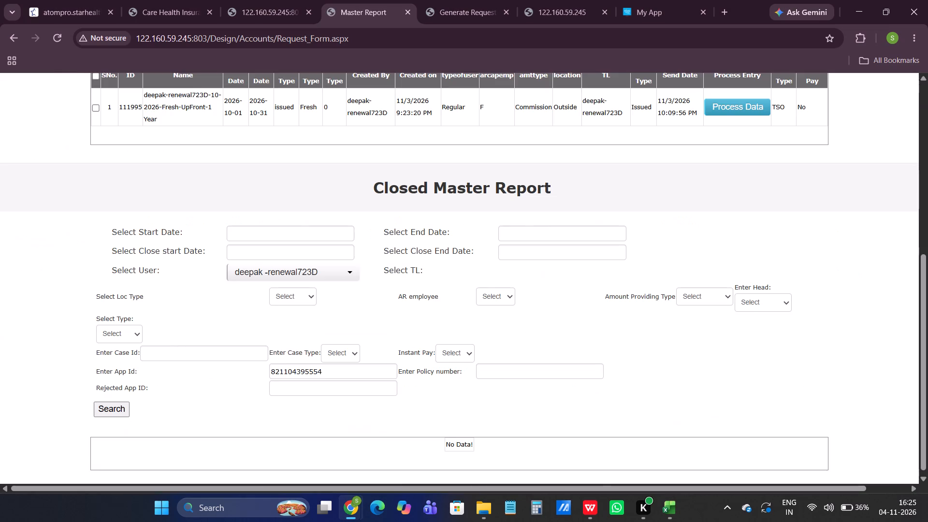
scroll(171, 347, "down", 10)
key("alt+Tab")
key("Tab")
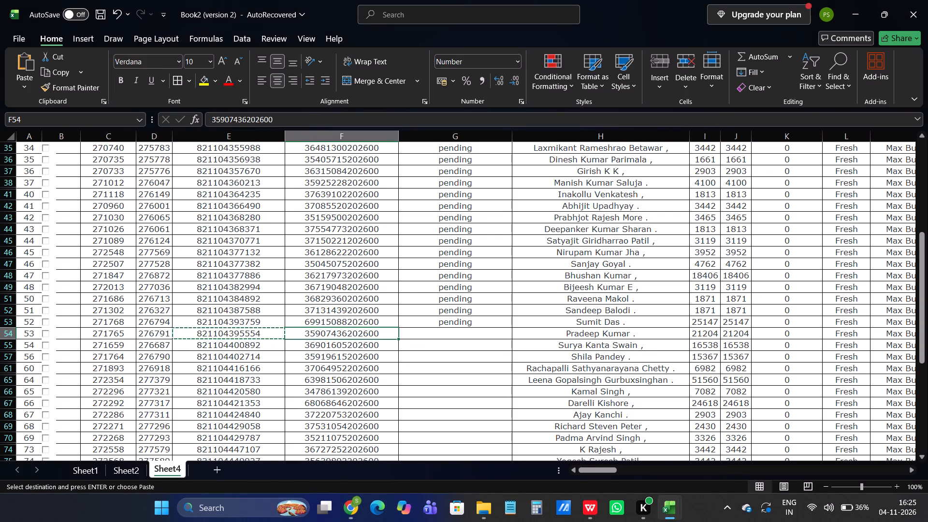
key("Tab")
key("p")
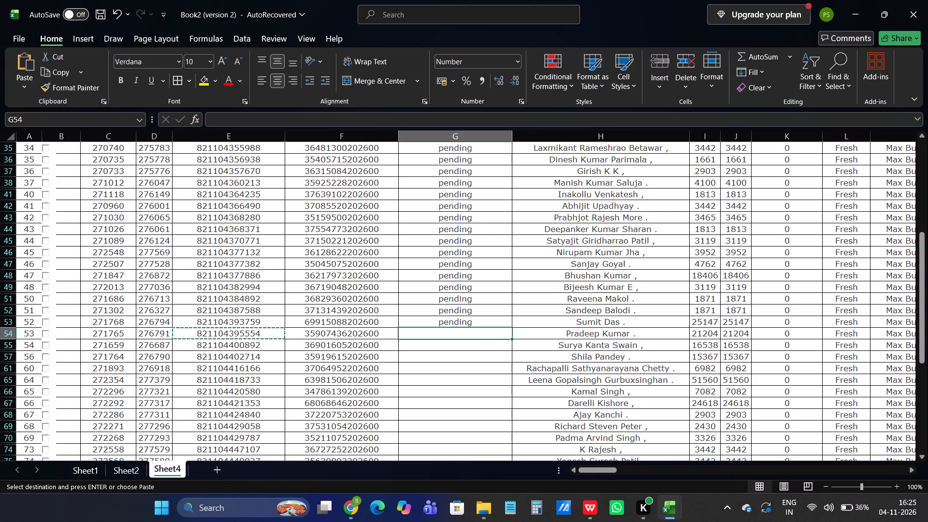
key("Return")
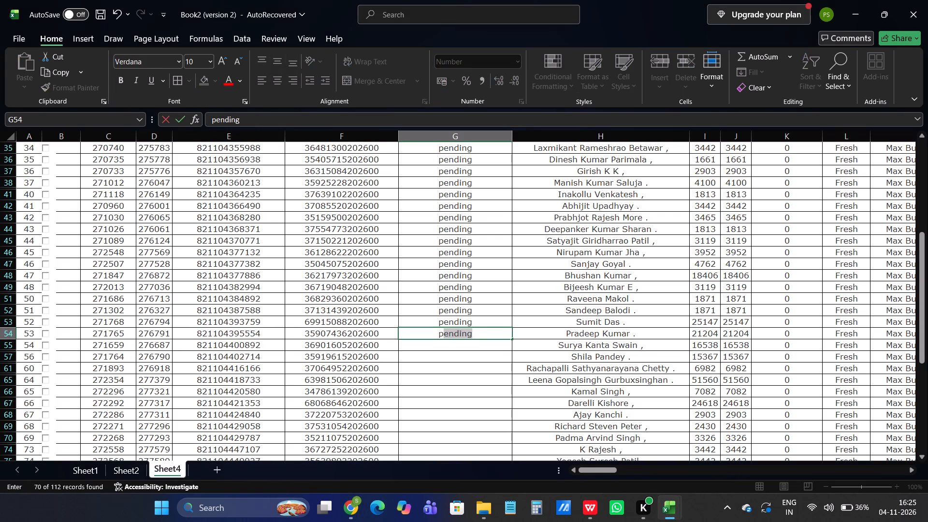
Look up row 55's application ID in the Closed Master Report and enter "pending" in cell G55 of the workbook.
key("ctrl+c")
key("alt+Tab")
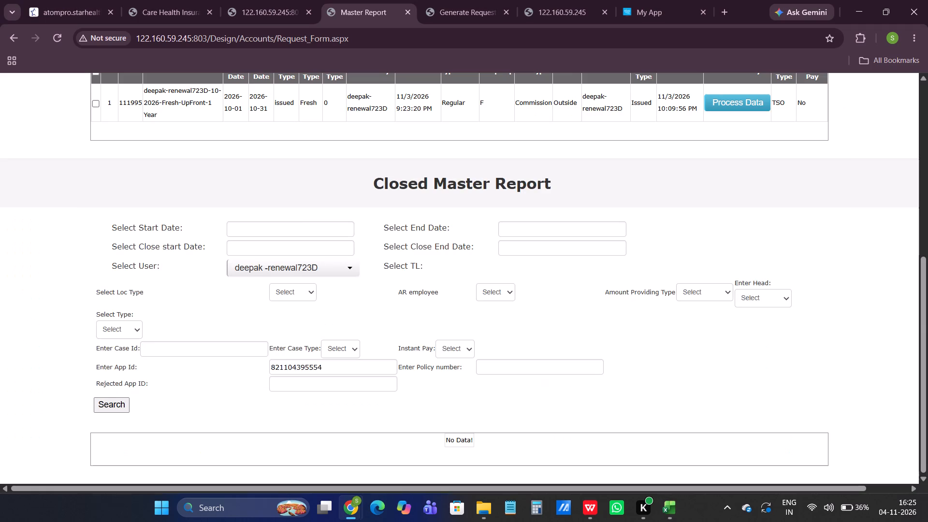
double_click(317, 370)
key("ctrl+v")
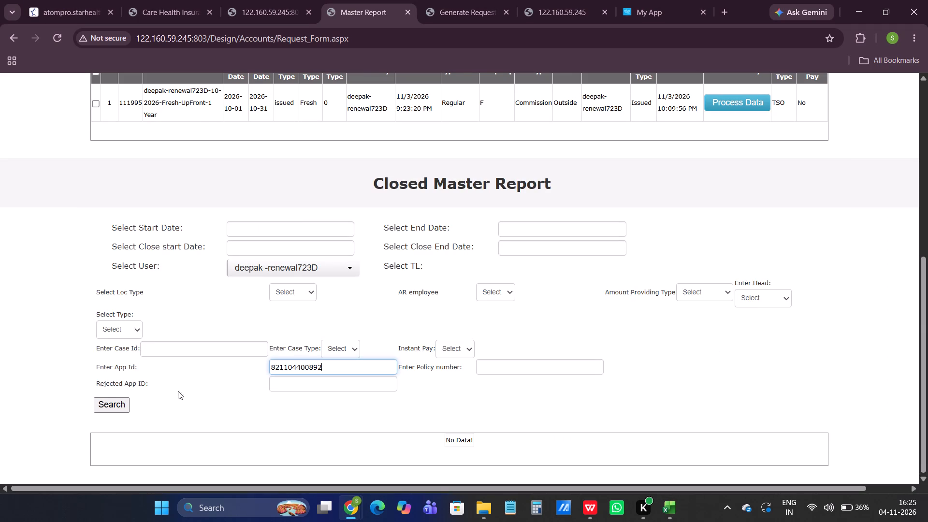
left_click(112, 406)
scroll(237, 295, "down", 17)
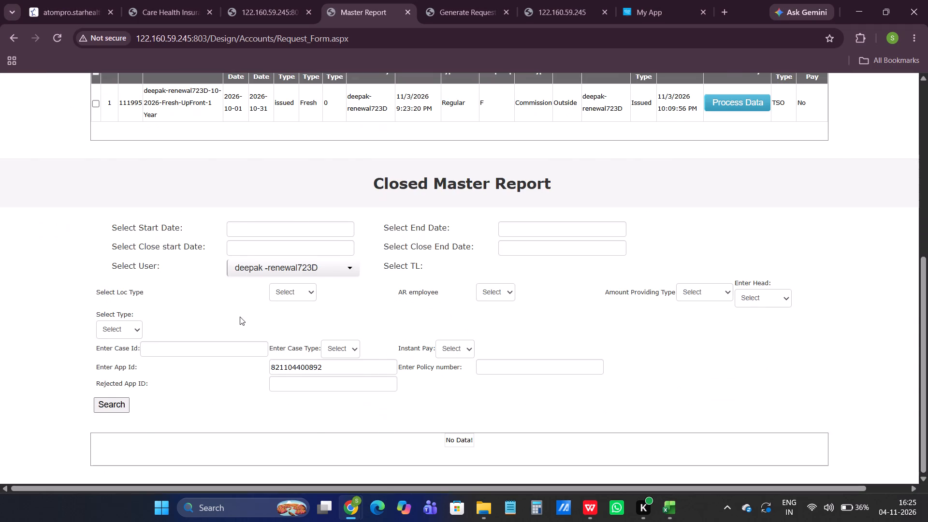
key("alt+Tab")
key("Tab")
key("Tab")
key("p")
key("Return")
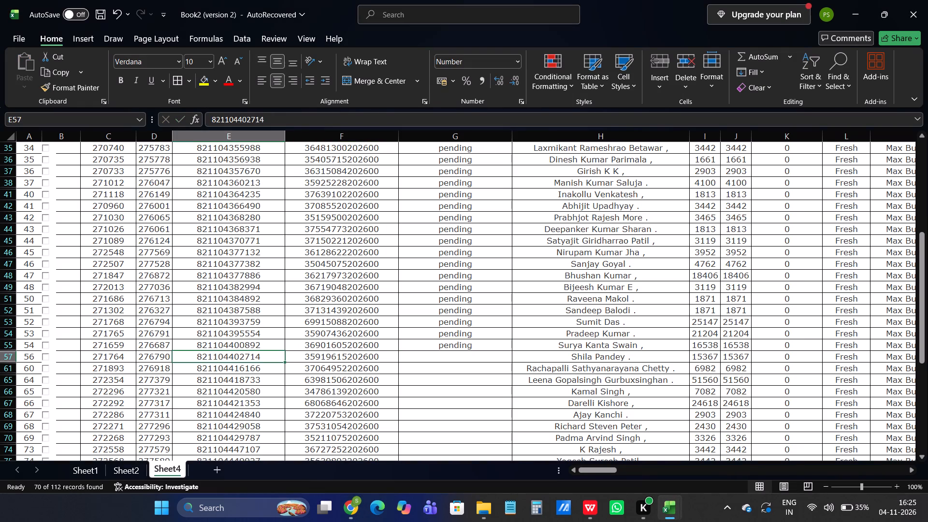
Look up row 57's application ID in the Closed Master Report and enter "pending" in cell G57 of the workbook.
key("ctrl+c")
key("alt+Tab")
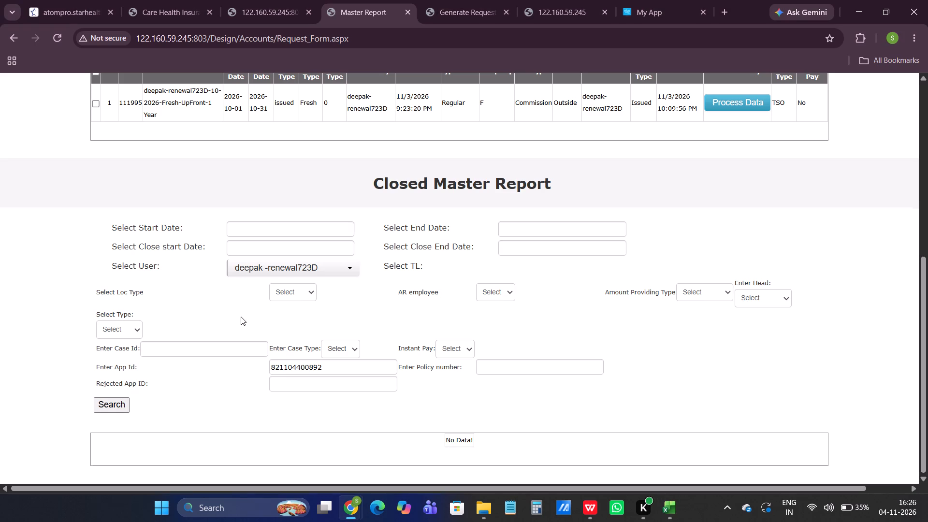
double_click(291, 371)
key("ctrl+v")
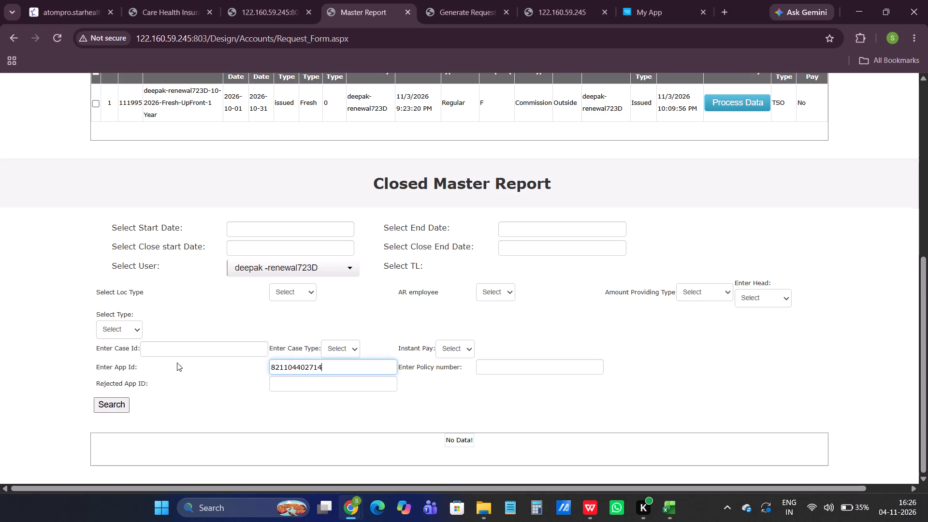
left_click(110, 404)
scroll(204, 364, "down", 9)
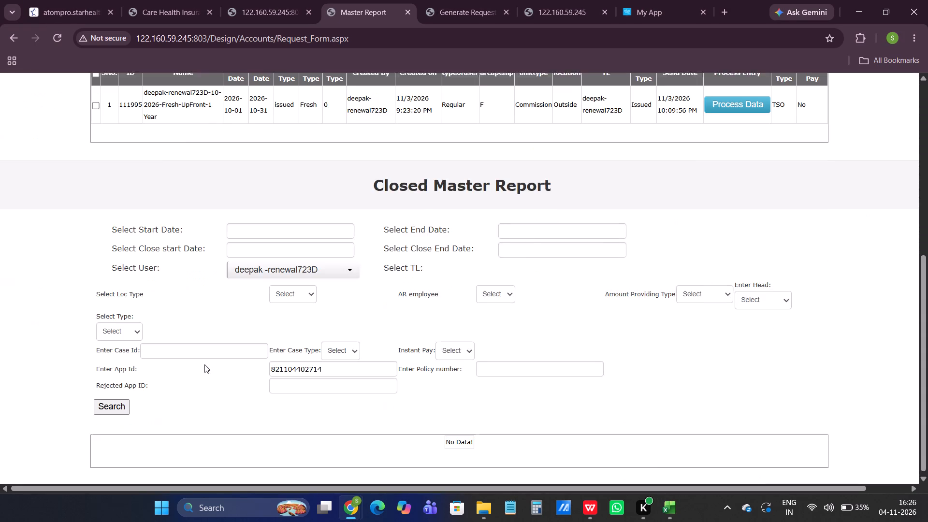
key("alt+Tab")
key("Tab")
key("Tab")
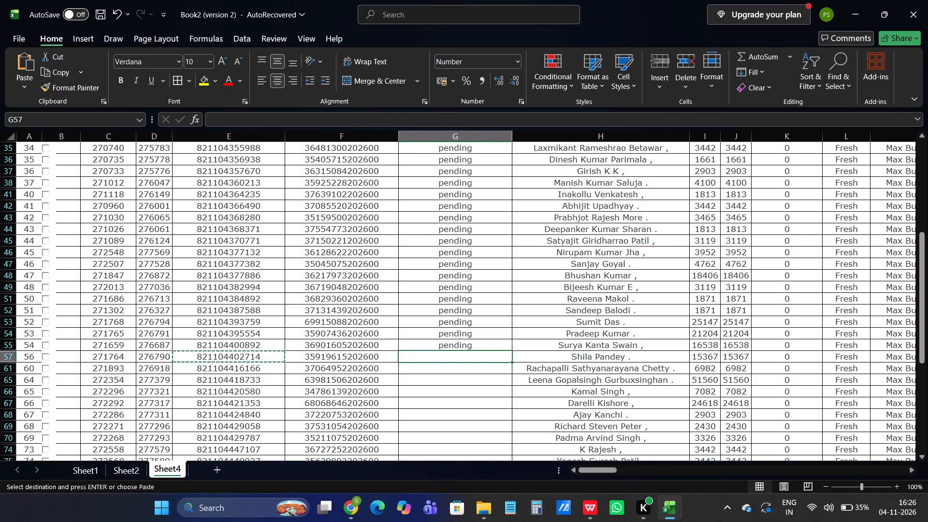
key("p")
key("Return")
Look up row 61's application ID in the Closed Master Report and enter "pending" in cell G61 of the workbook.
key("ctrl+c")
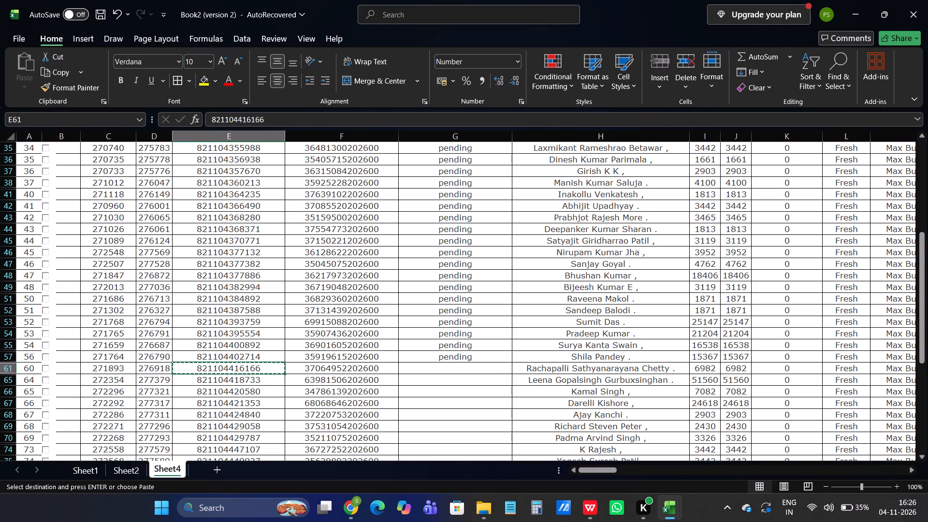
key("alt+Tab")
double_click(287, 373)
key("ctrl+v")
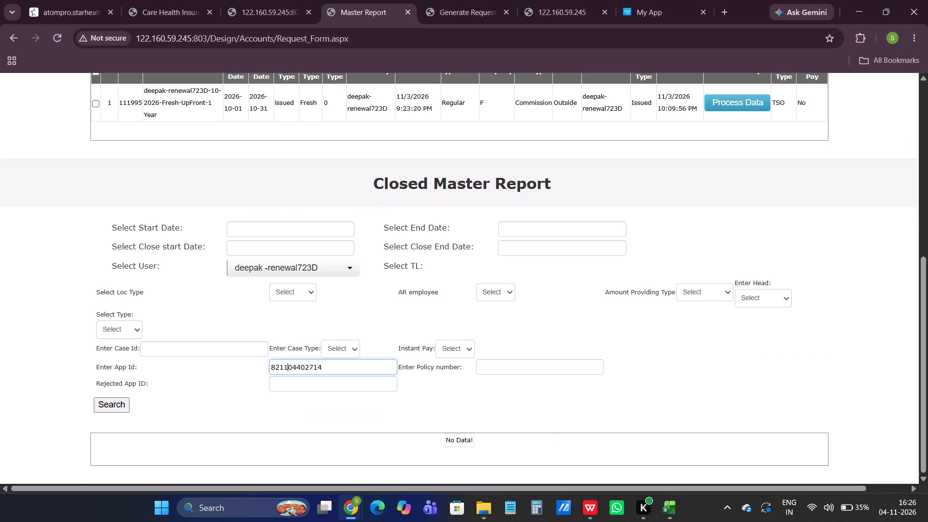
left_click(104, 402)
scroll(241, 357, "down", 14)
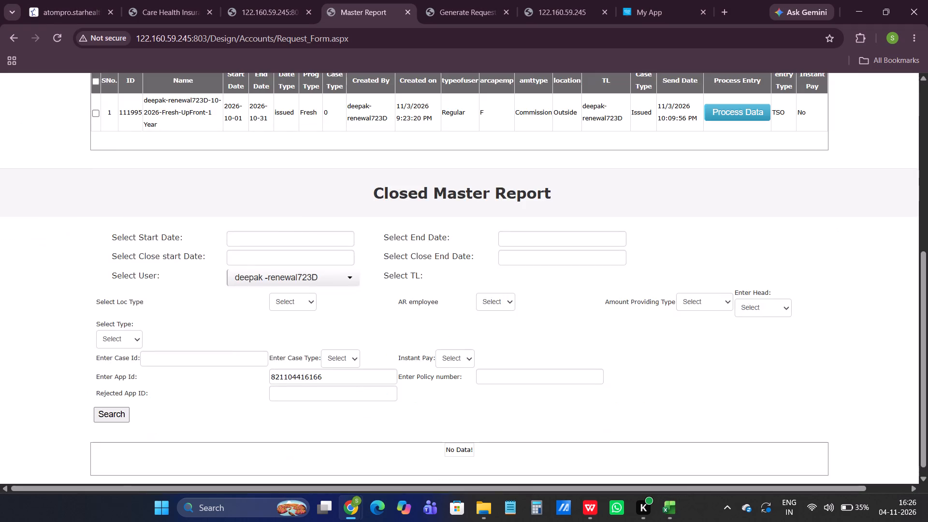
scroll(251, 350, "down", 2)
key("alt+Tab")
key("Tab")
key("Tab")
key("p")
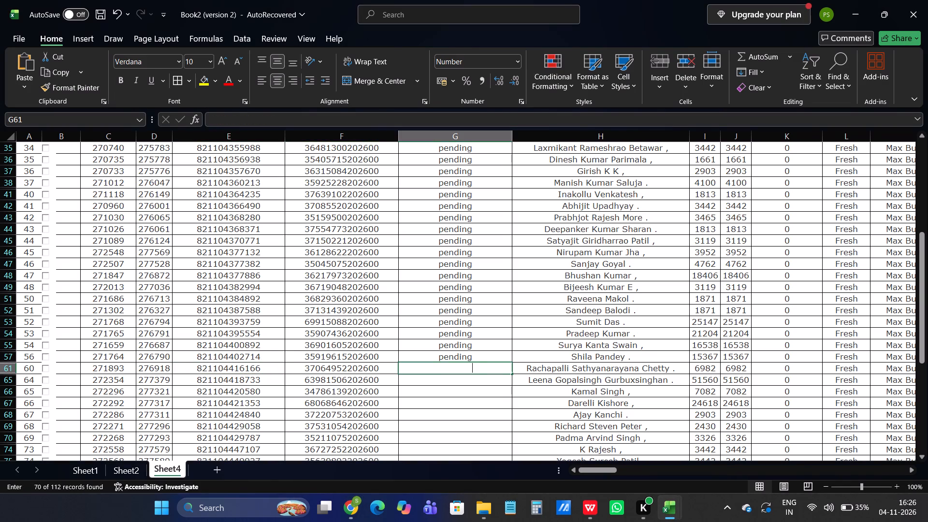
key("Return")
Look up row 65's application ID in the Closed Master Report and enter "pending" in cell G65 of the workbook.
key("ctrl+c")
key("alt+Tab")
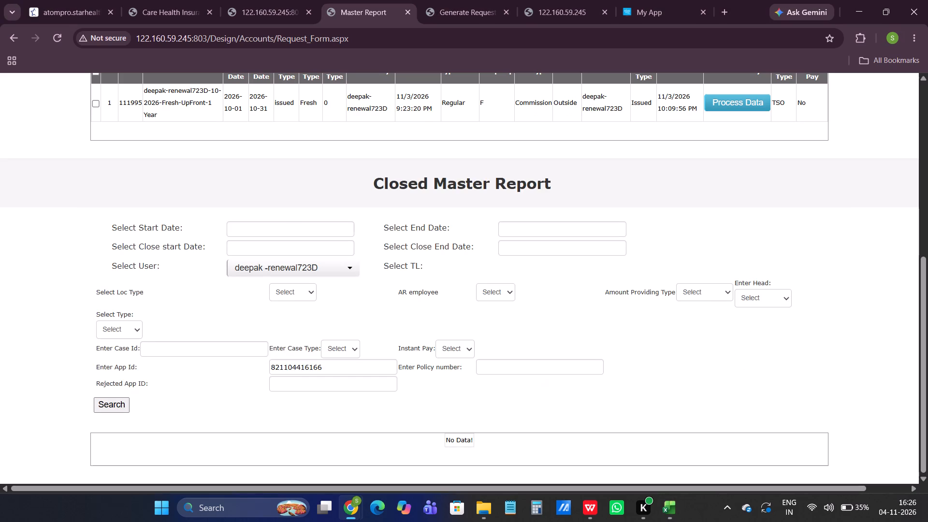
double_click(290, 366)
key("ctrl+v")
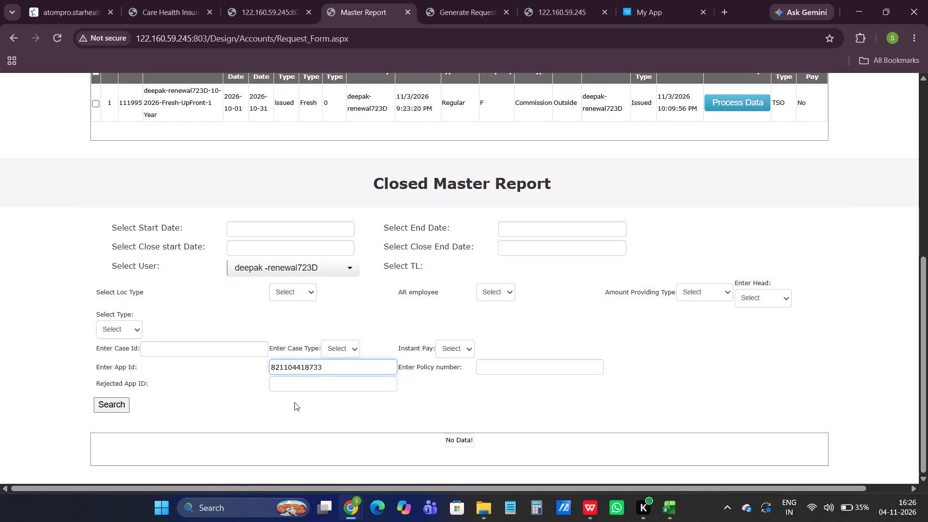
left_click(115, 406)
scroll(212, 361, "down", 17)
key("alt+Tab")
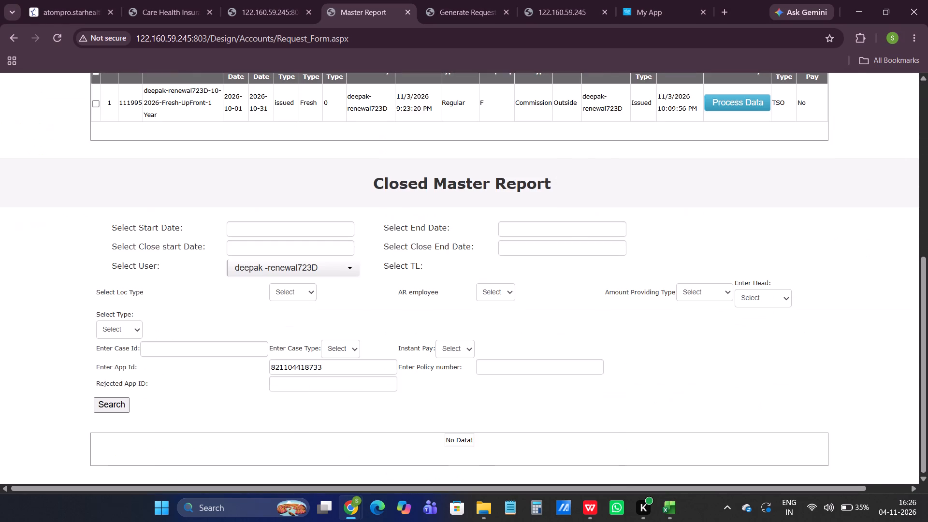
key("Tab")
key("Tab")
key("p")
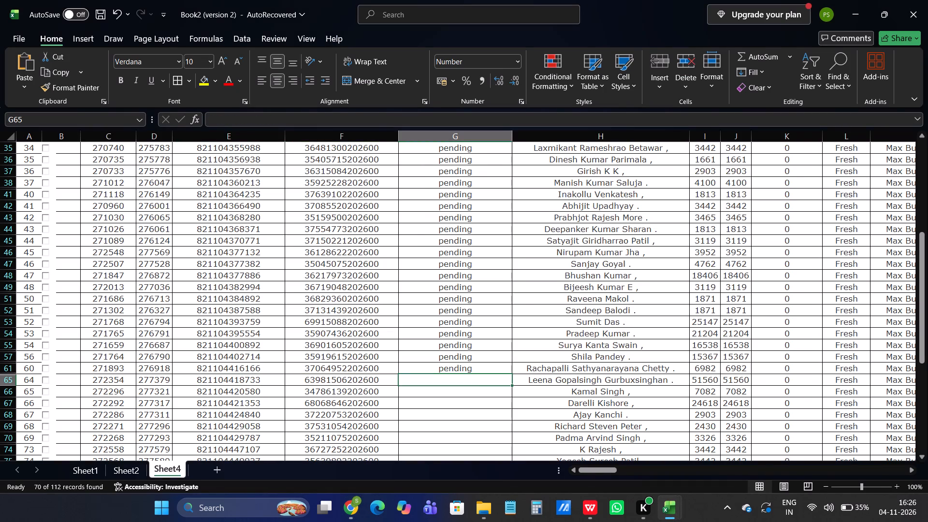
key("Return")
Look up row 66's application ID in the Closed Master Report and enter "pending" in cell G66 of the workbook.
key("ctrl+c")
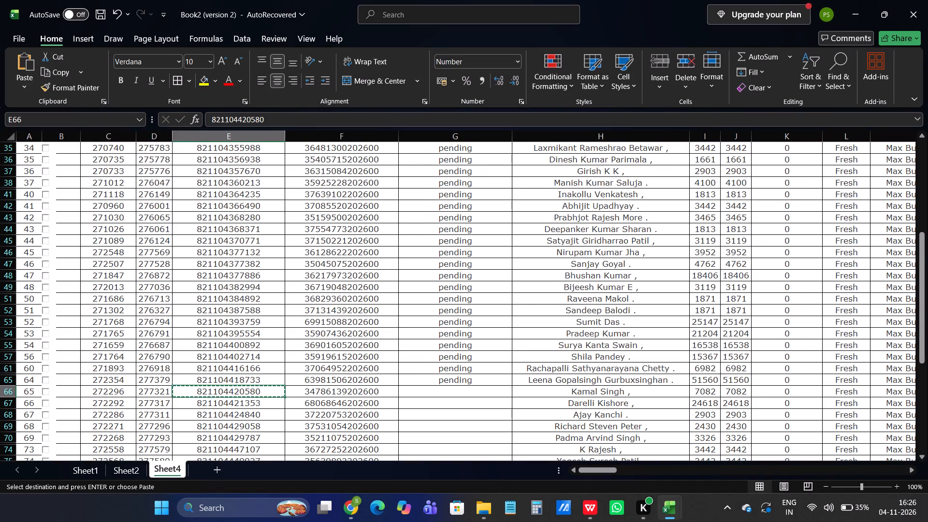
key("alt+Tab")
double_click(296, 372)
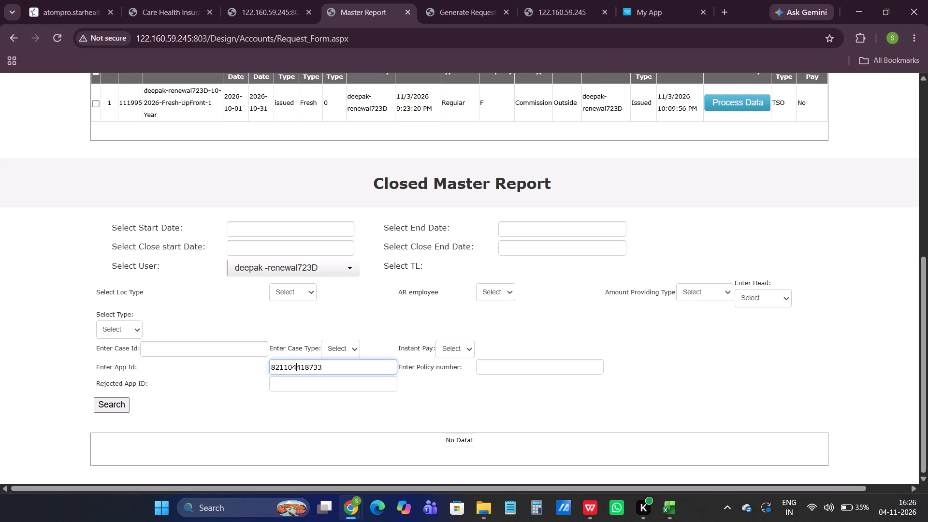
key("ctrl+v")
left_click(119, 406)
scroll(177, 376, "down", 4)
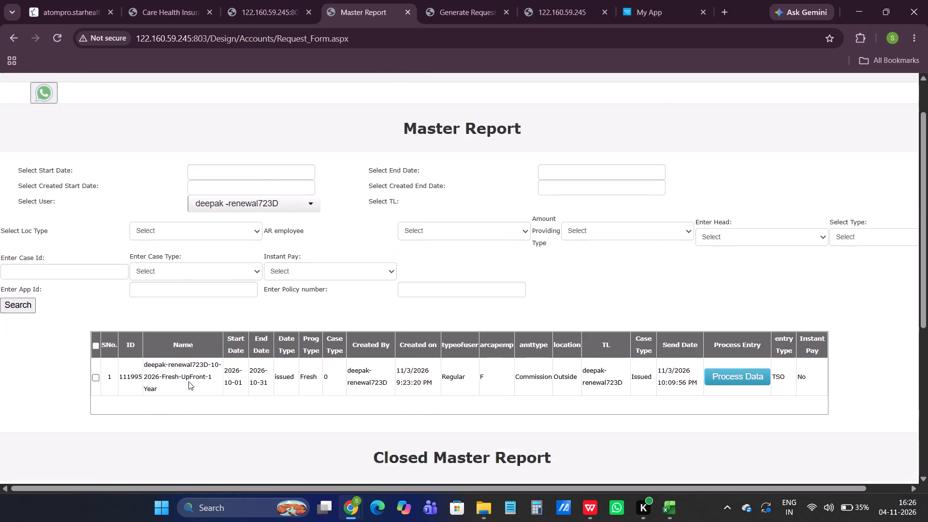
scroll(188, 381, "down", 11)
key("alt+Tab")
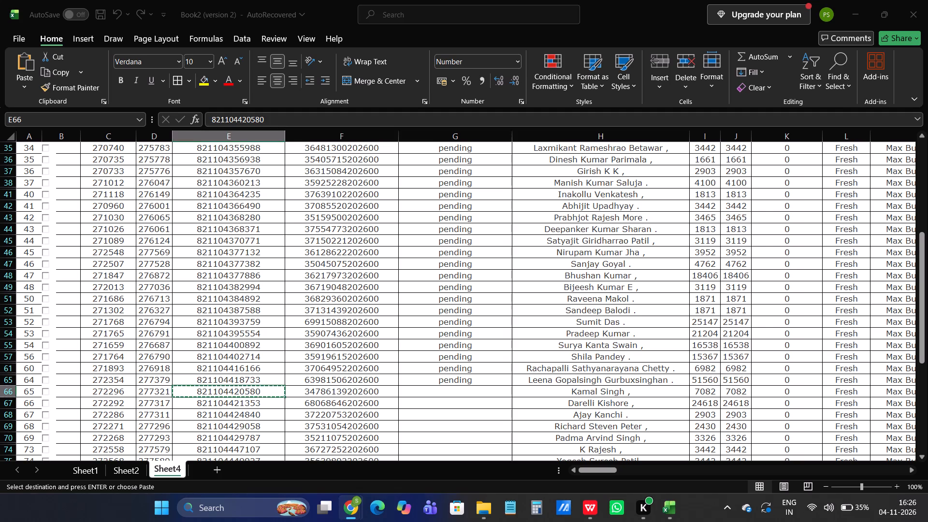
key("Tab")
key("Tab")
key("p")
key("Return")
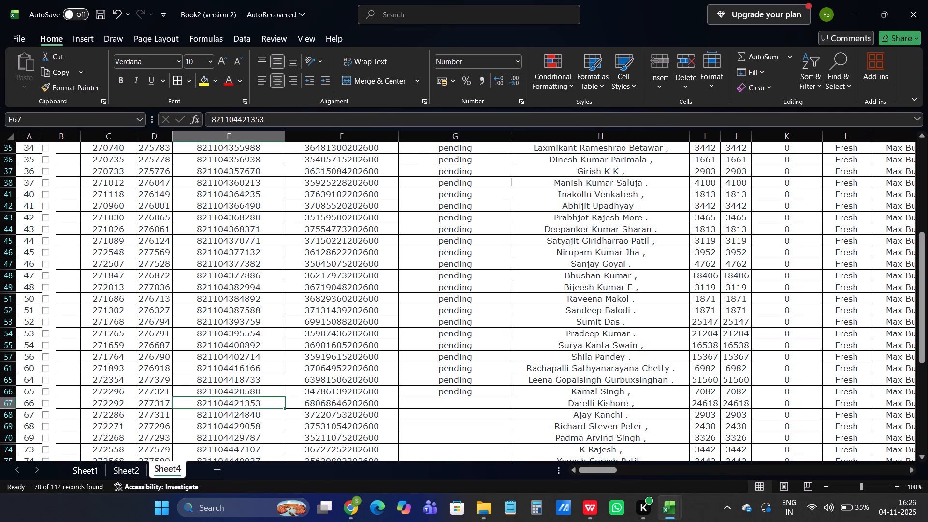
Look up row 67's application ID in the Closed Master Report and enter "pending" in cell G67 of the workbook.
key("ctrl+c")
key("alt+Tab")
double_click(300, 369)
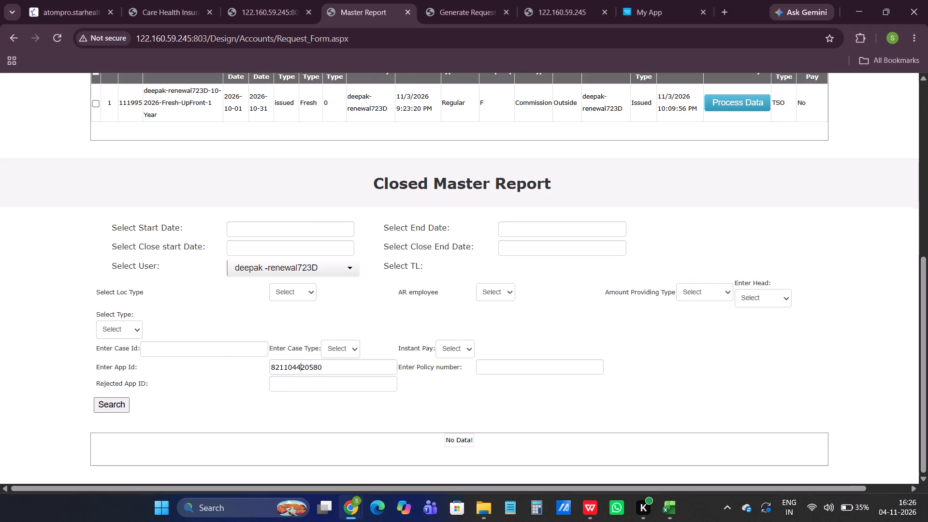
key("ctrl+v")
left_click(116, 405)
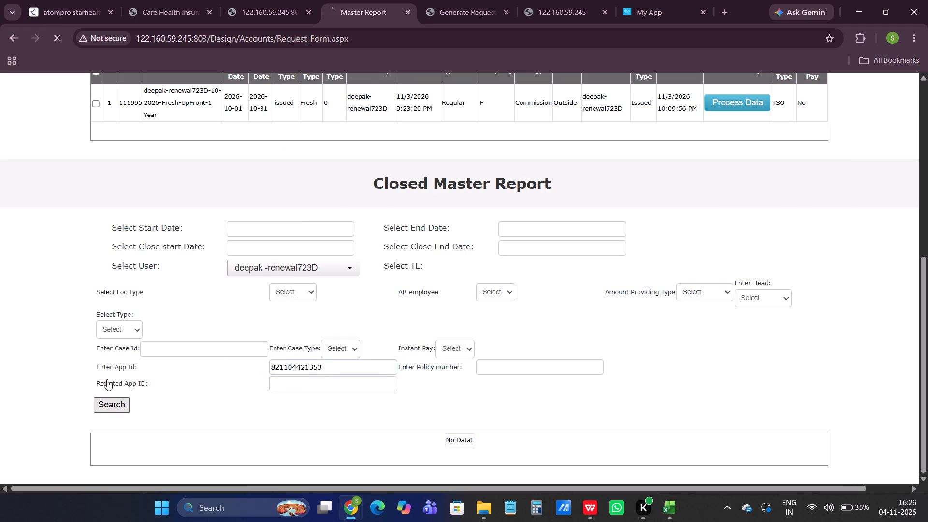
scroll(192, 350, "down", 16)
key("alt+Tab")
key("Tab")
key("Tab")
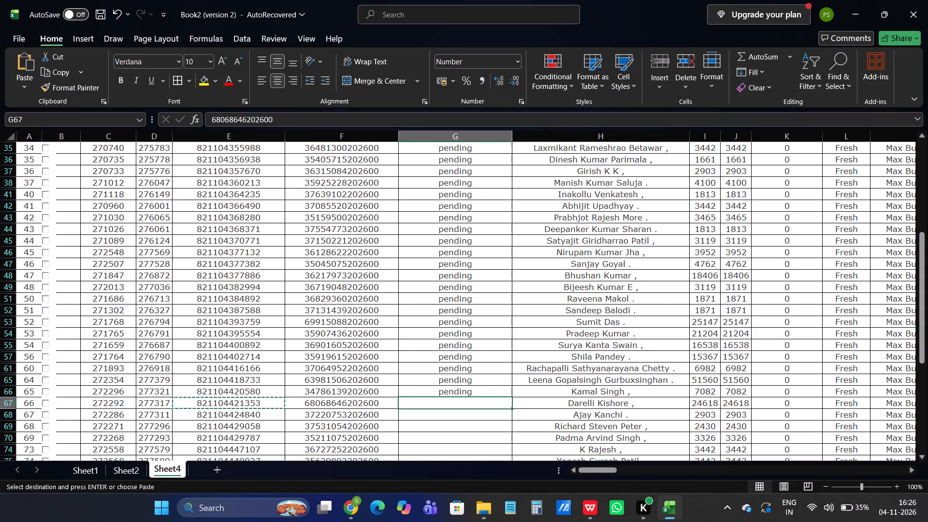
key("p")
key("Return")
Look up row 68's application ID in the Closed Master Report and enter "pending" in cell G68 of the workbook.
key("ctrl+c")
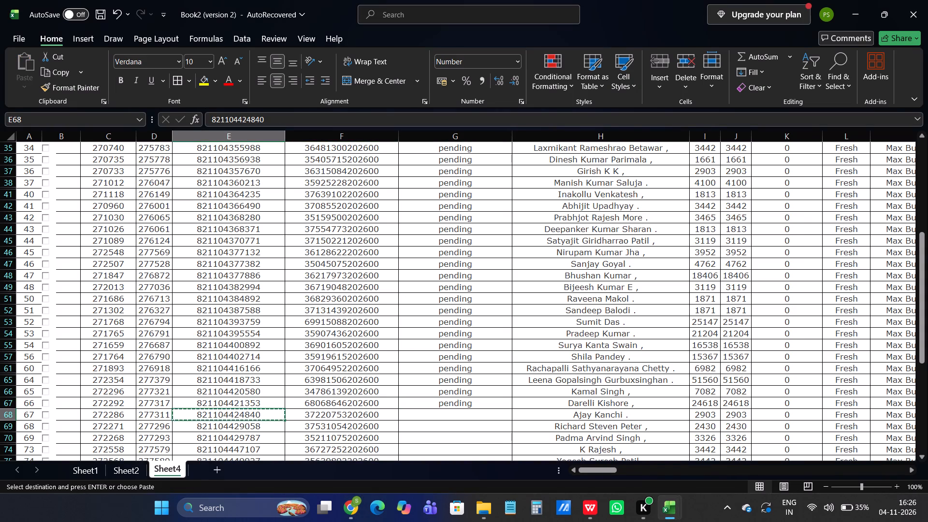
key("alt+Tab")
double_click(286, 368)
double_click(288, 368)
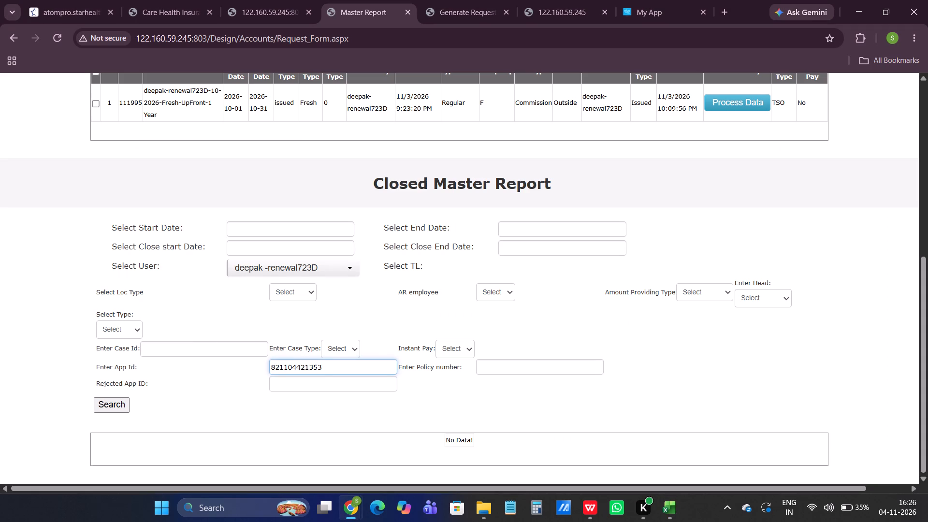
key("ctrl+v")
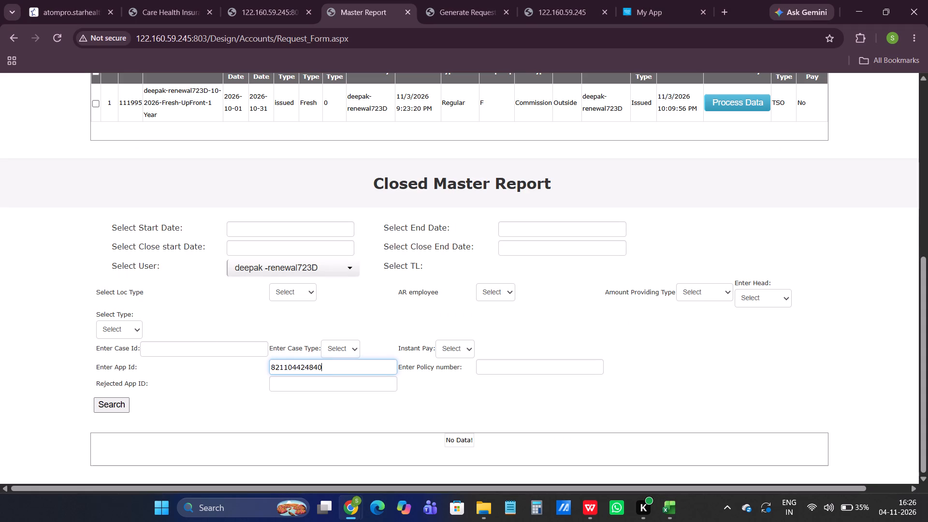
left_click(123, 406)
scroll(244, 356, "down", 9)
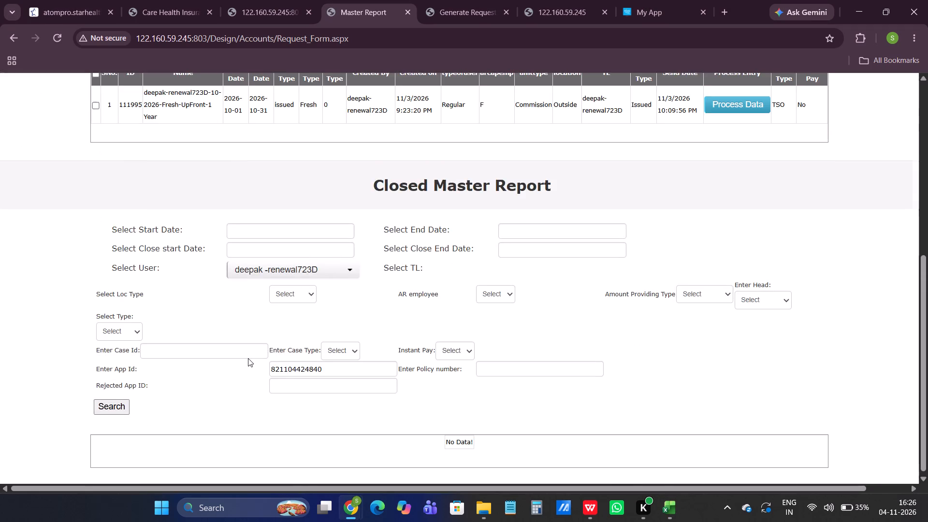
key("alt+Tab")
key("Tab")
key("Tab")
key("p")
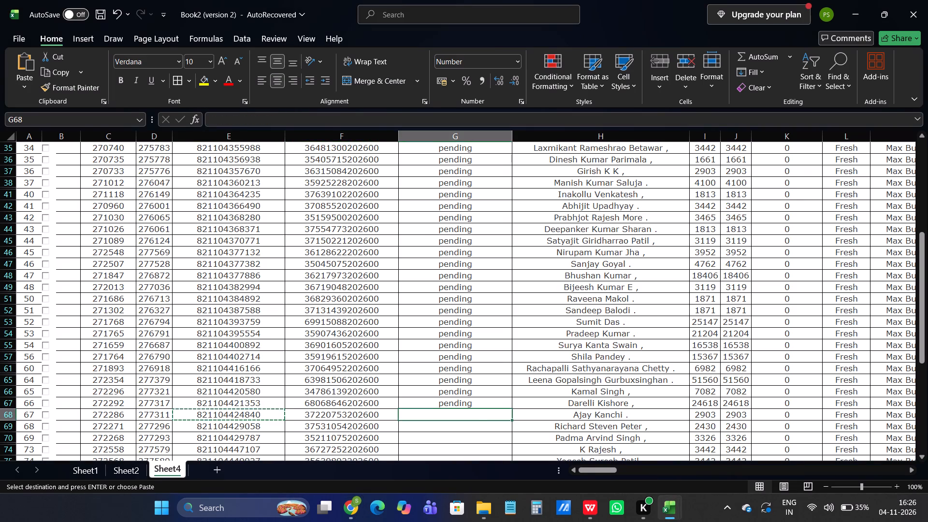
key("Return")
Look up row 69's application ID in the Closed Master Report and enter "pending" in cell G69 of the workbook.
key("ctrl+c")
key("alt+Tab")
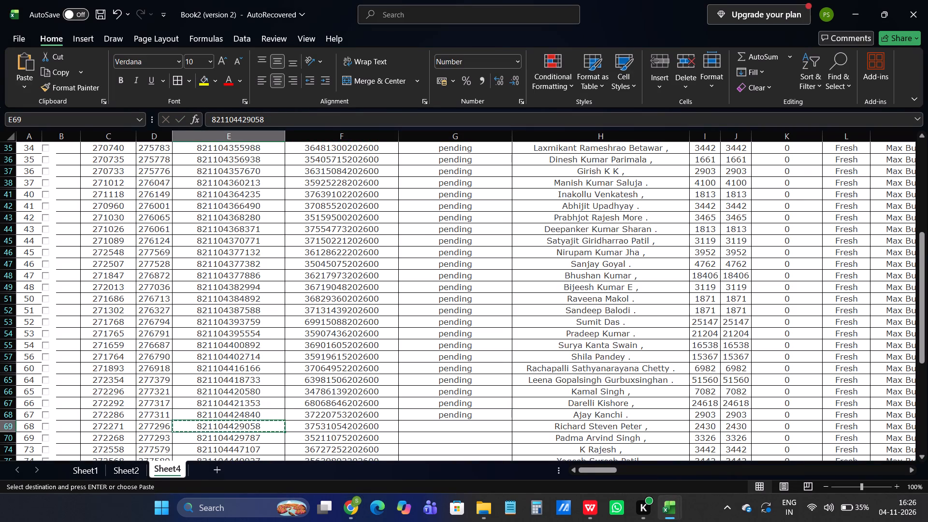
double_click(286, 361)
double_click(287, 361)
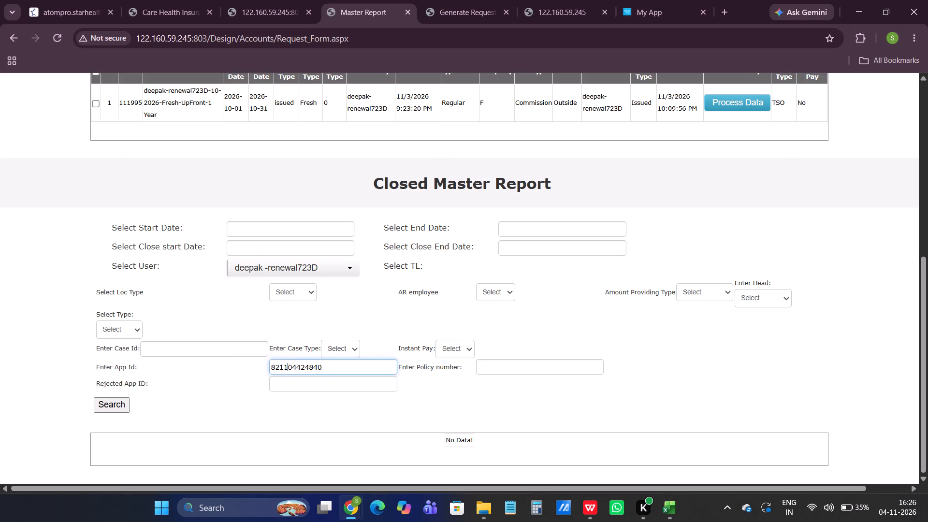
key("ctrl+v")
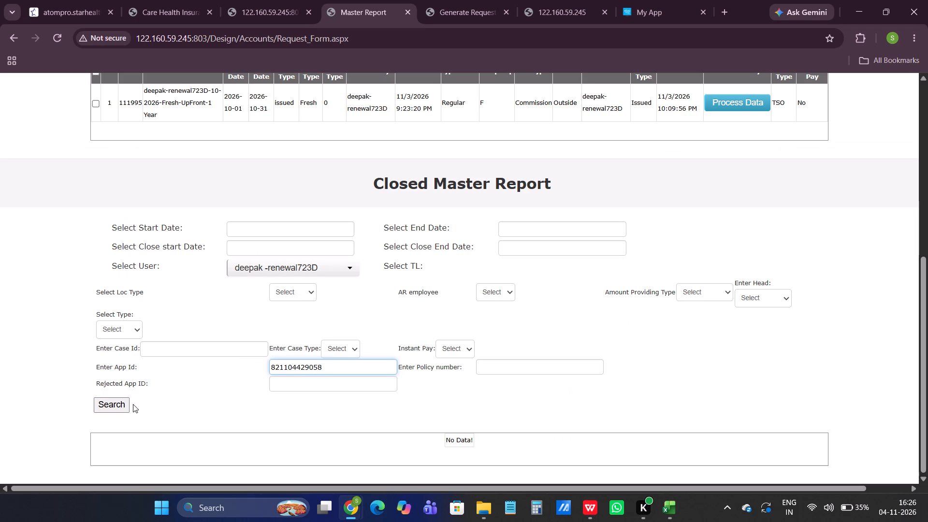
left_click(122, 405)
scroll(204, 346, "down", 17)
key("alt+Tab")
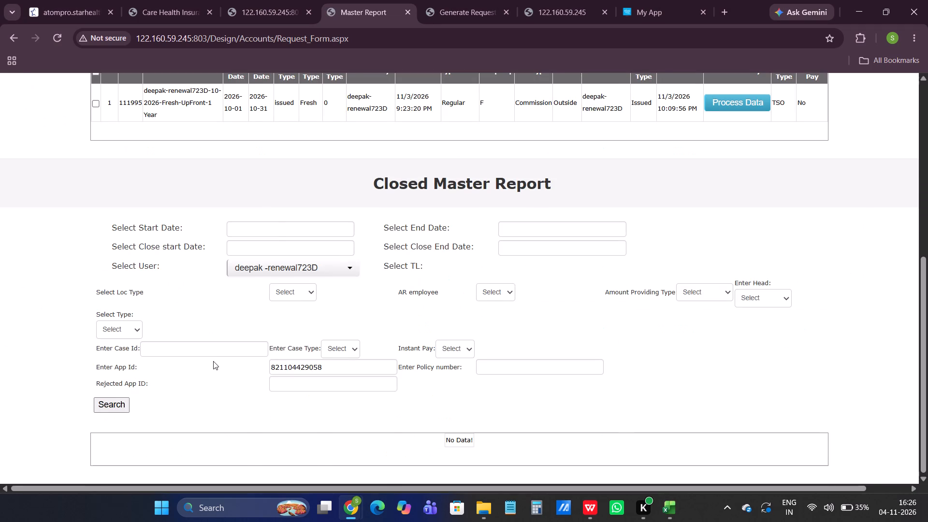
key("Tab")
key("Tab")
key("p")
key("Return")
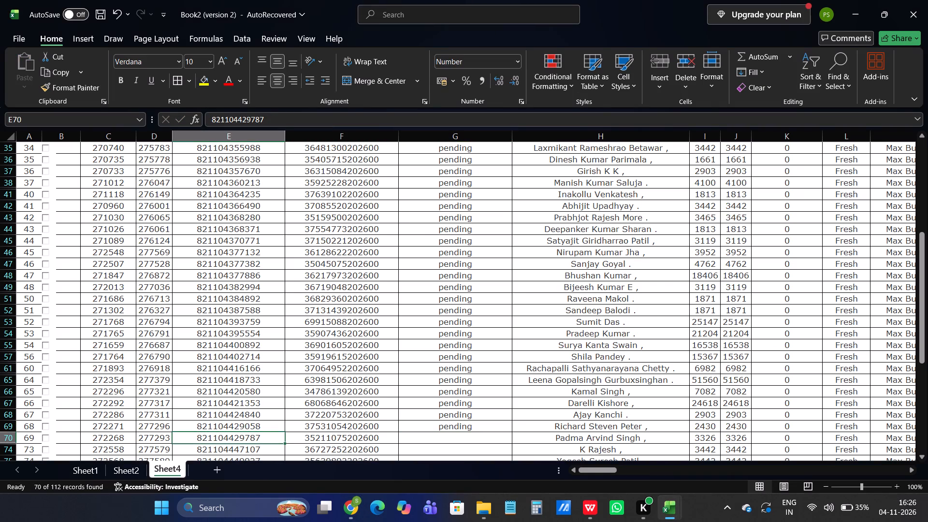
Look up row 70's application ID in the Closed Master Report and enter "pending" in cell G70 of the workbook.
key("ctrl+c")
key("alt+Tab")
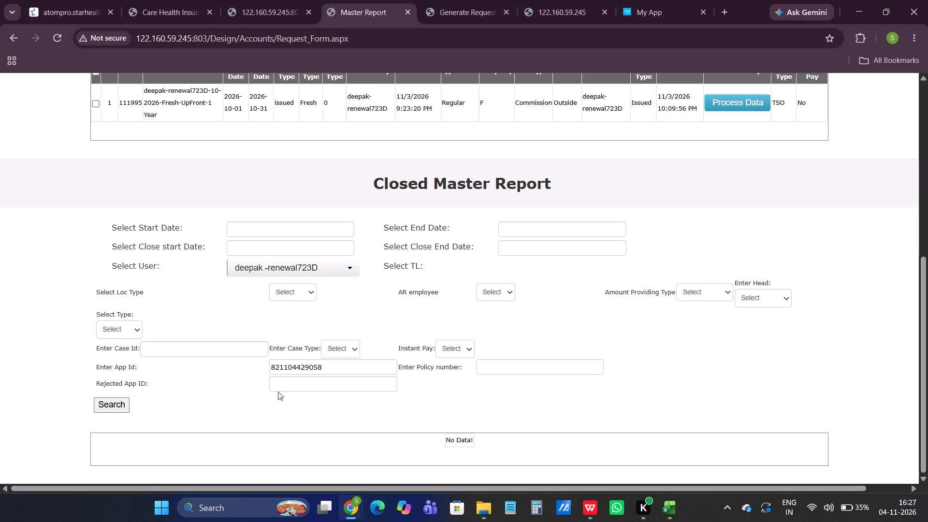
double_click(301, 371)
key("ctrl+v")
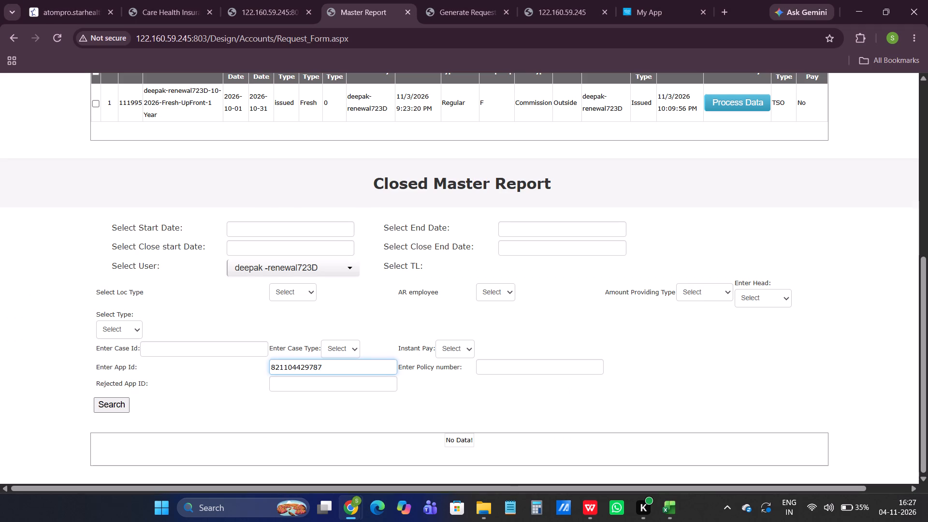
left_click(114, 407)
scroll(237, 327, "down", 8)
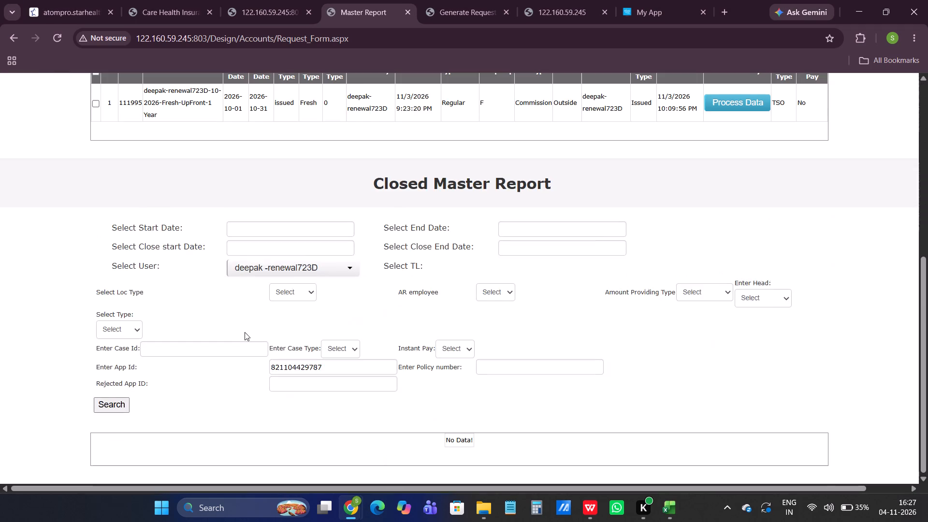
key("alt+Tab")
scroll(273, 342, "down", 1)
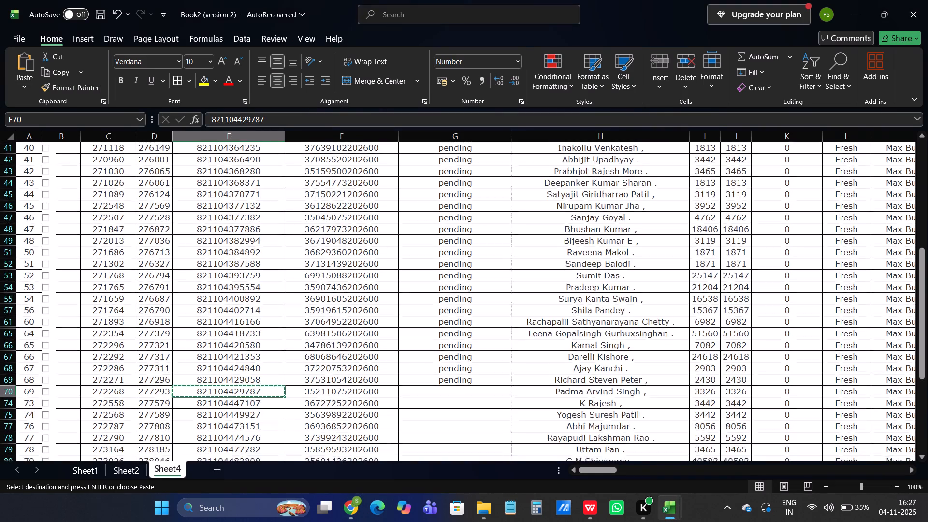
scroll(273, 342, "down", 3)
scroll(261, 282, "down", 5)
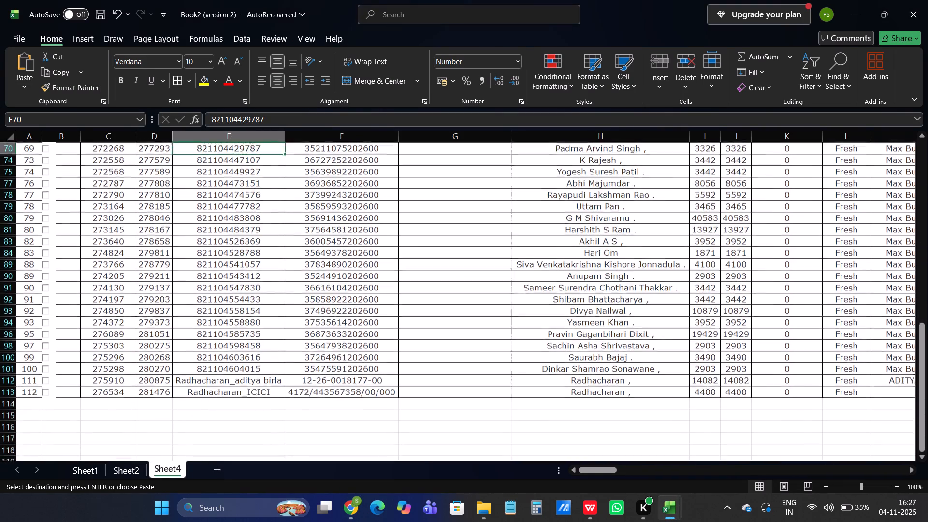
scroll(261, 282, "up", 4)
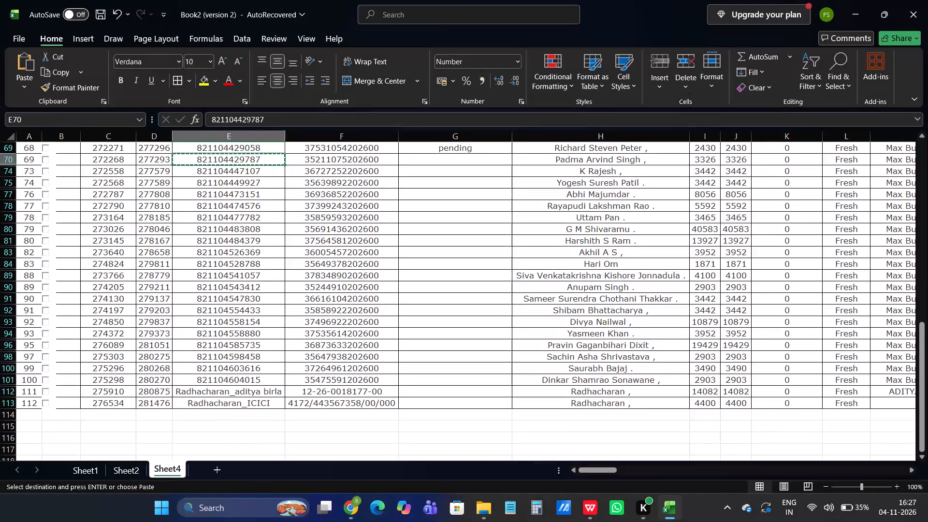
key("alt+Tab")
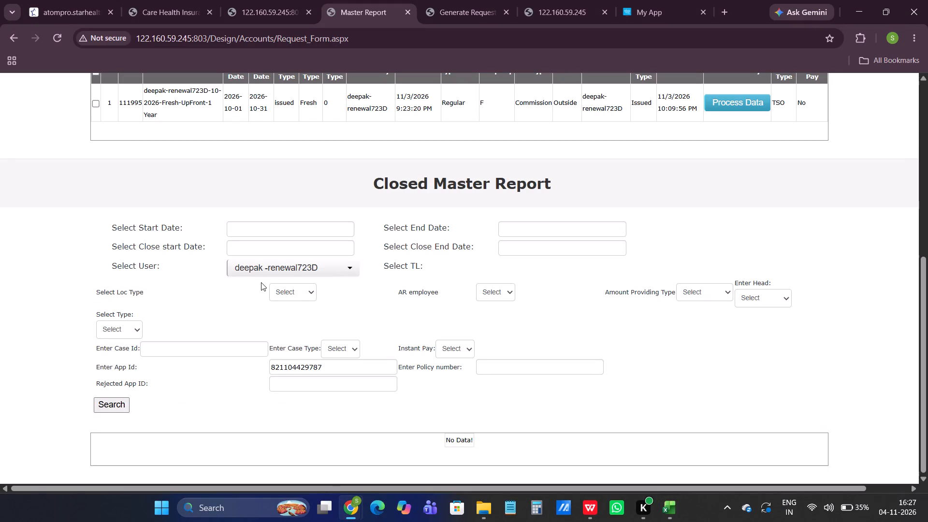
key("alt+Tab")
key("Tab")
key("Tab")
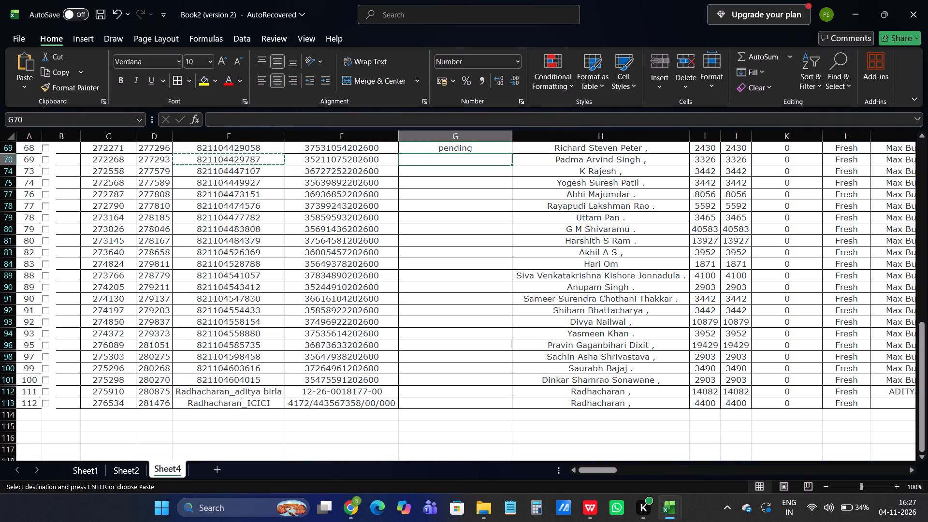
key("p")
key("Return")
Look up row 74's application ID in the Closed Master Report and enter "pending" in cell G74 of the workbook.
key("ctrl+c")
key("alt+Tab")
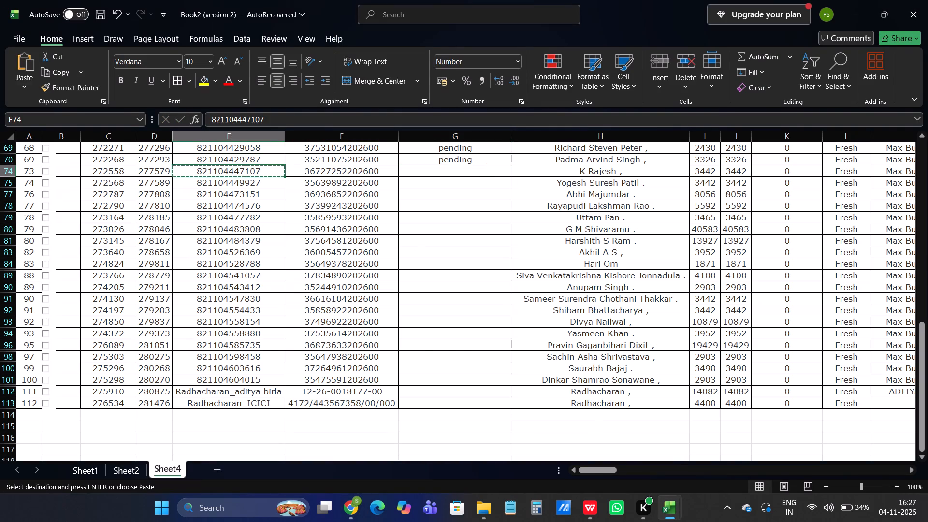
double_click(298, 367)
double_click(299, 367)
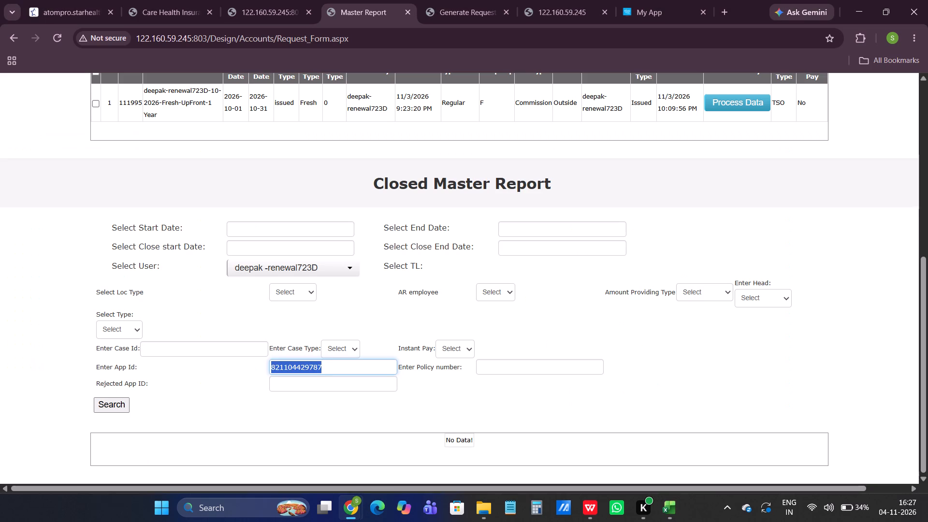
key("ctrl+v")
left_click(89, 411)
left_click(97, 413)
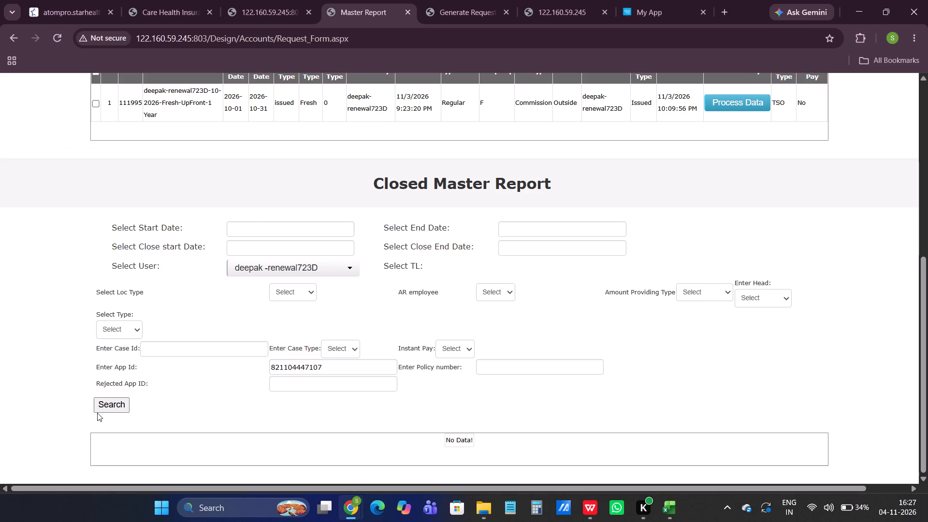
left_click(100, 406)
scroll(276, 310, "down", 16)
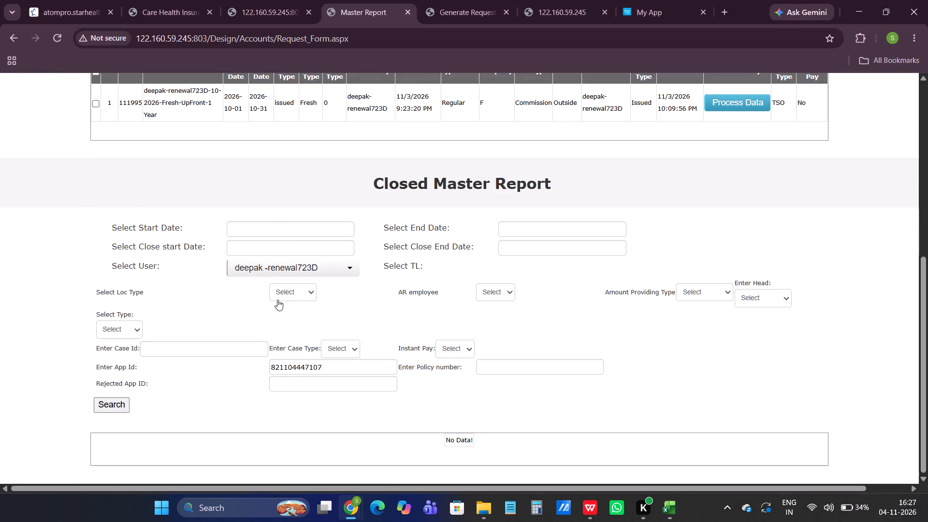
key("alt+Tab")
key("Tab")
key("Tab")
key("p")
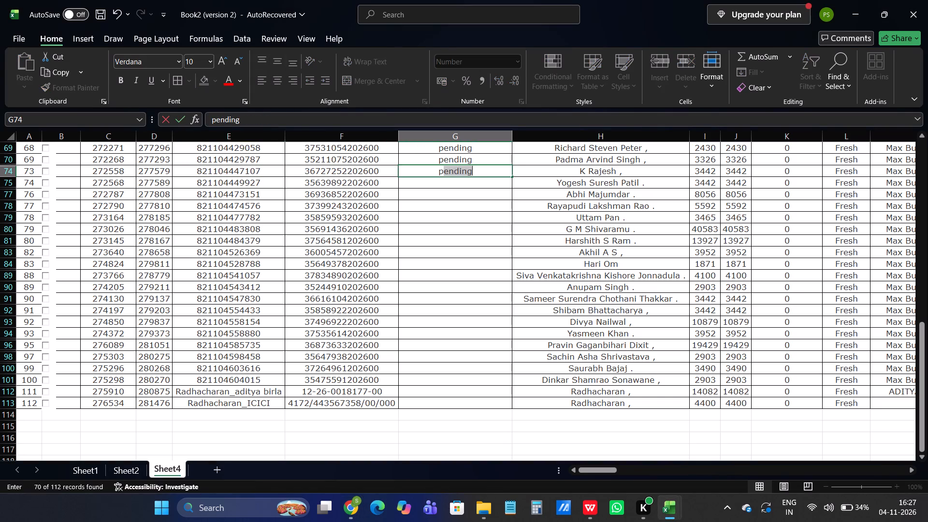
key("Return")
Copy row 75's application ID from the workbook and search for it in the Closed Master Report.
key("ctrl+c")
key("alt+Tab")
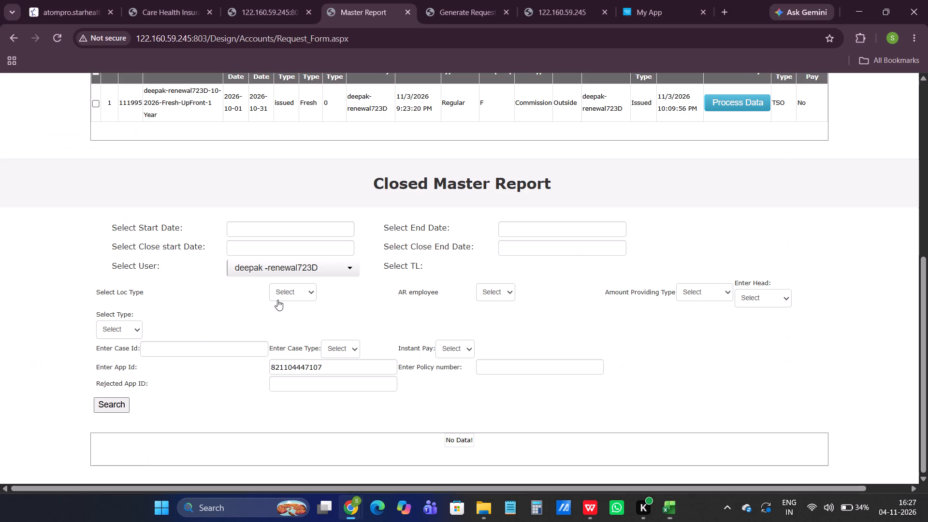
double_click(308, 365)
key("ctrl+v")
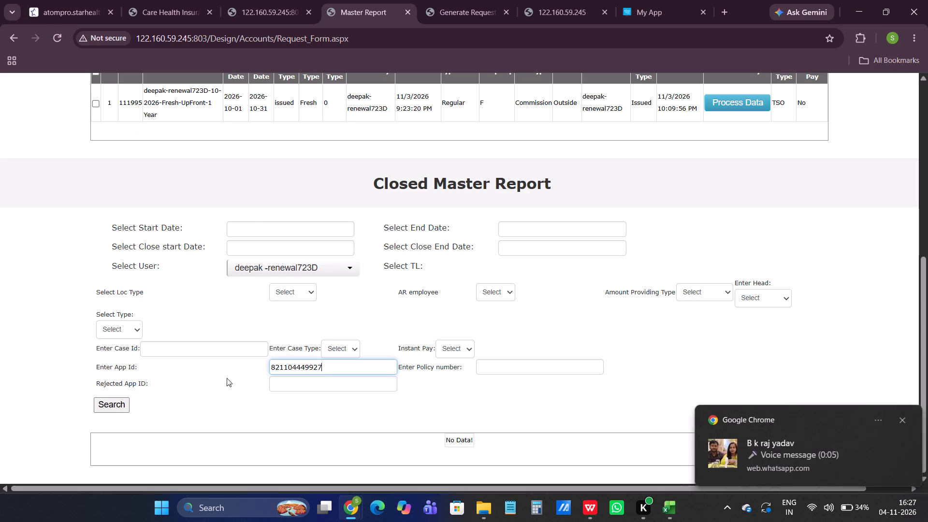
left_click(98, 403)
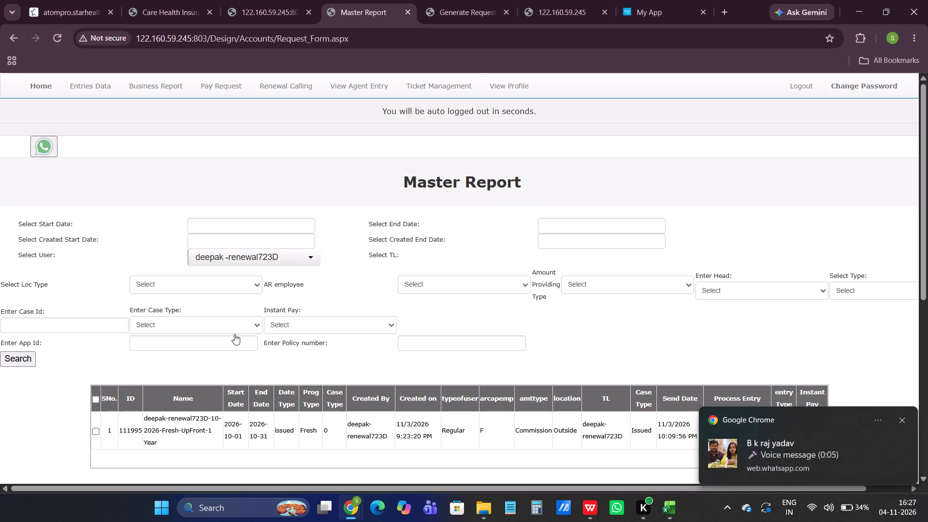
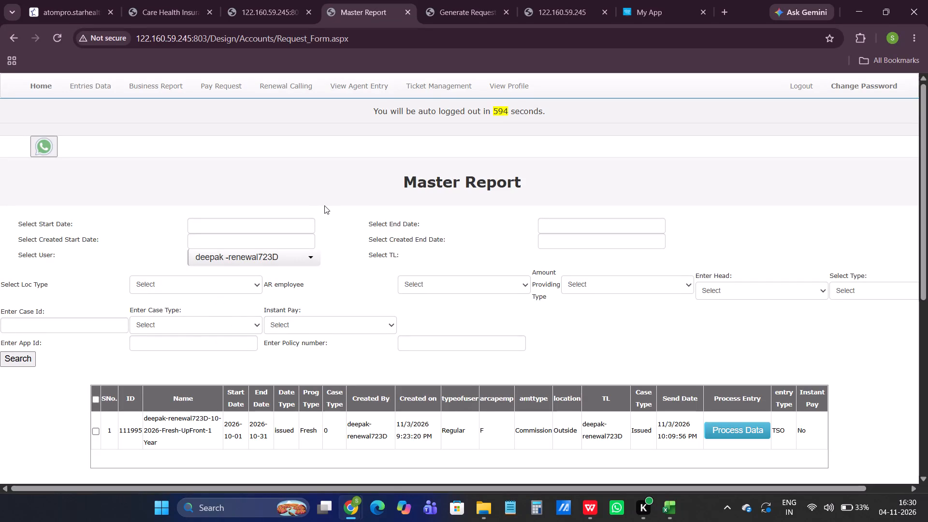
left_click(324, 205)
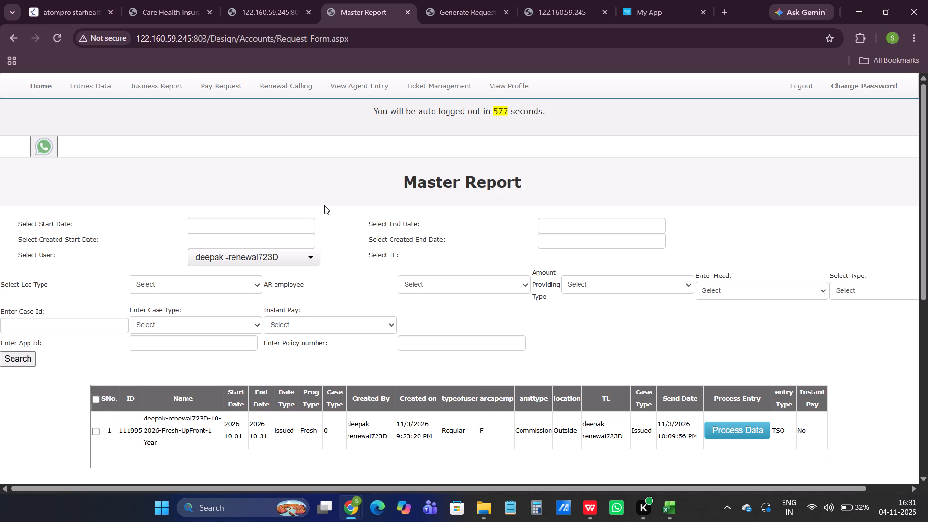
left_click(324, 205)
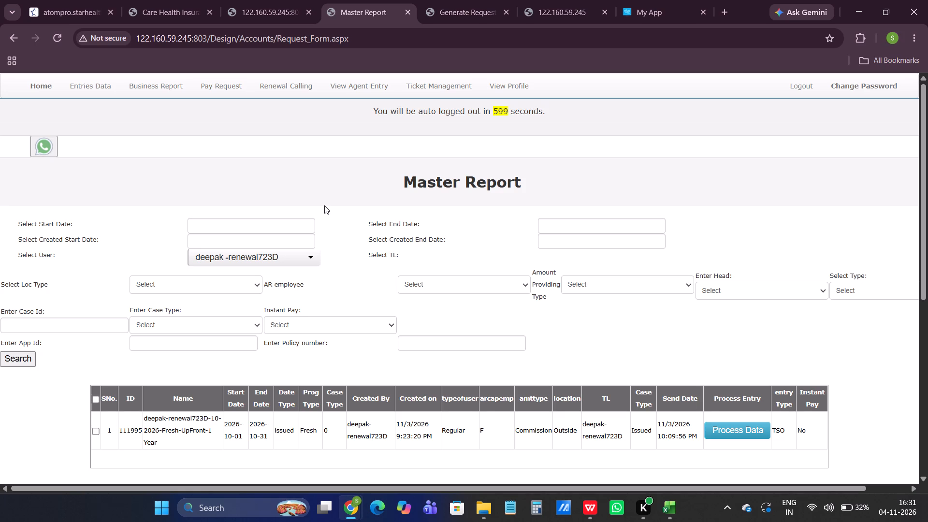
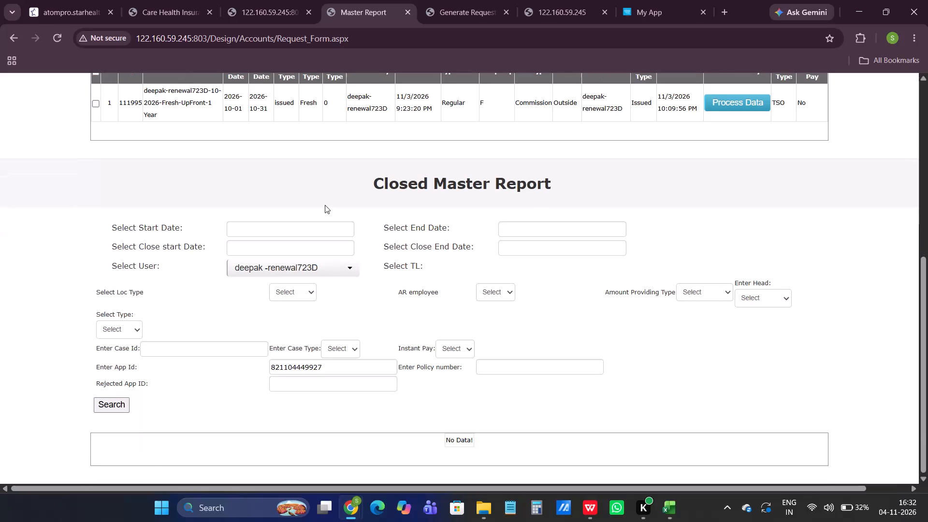
Switch to the Excel workbook and record "pending" in cell G75 on Sheet4 for the application ID just searched.
key("alt+Tab")
key("Tab")
key("Tab")
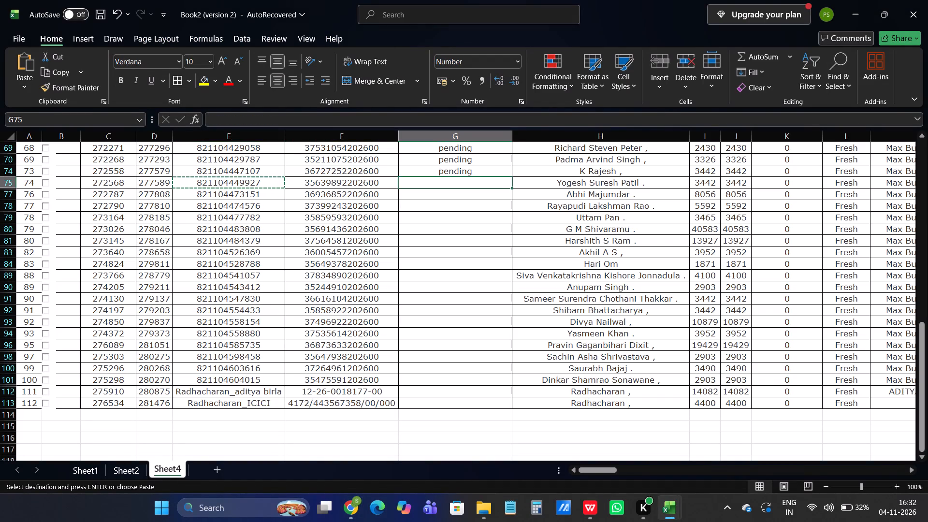
key("p")
key("Return")
Copy the application ID from cell E77 and search for it by App Id in the browser's Closed Master Report.
key("ctrl+c")
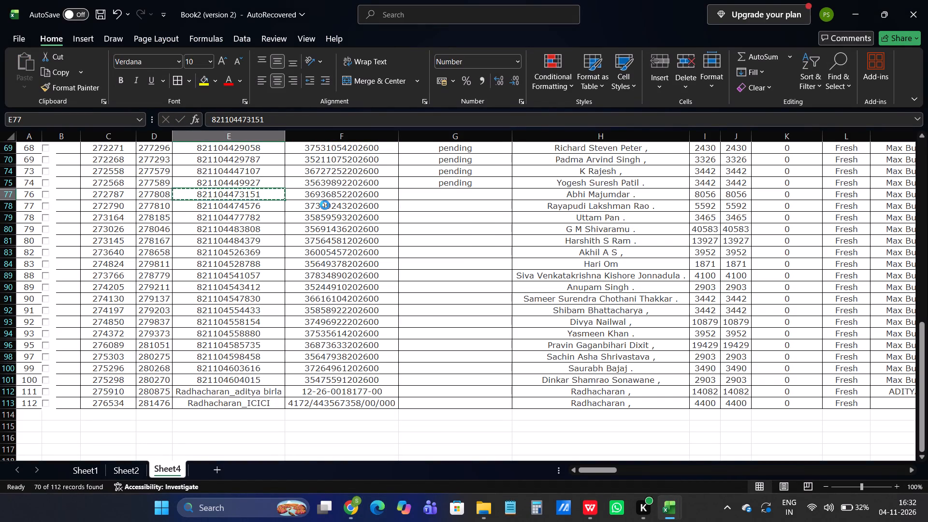
key("alt+Tab")
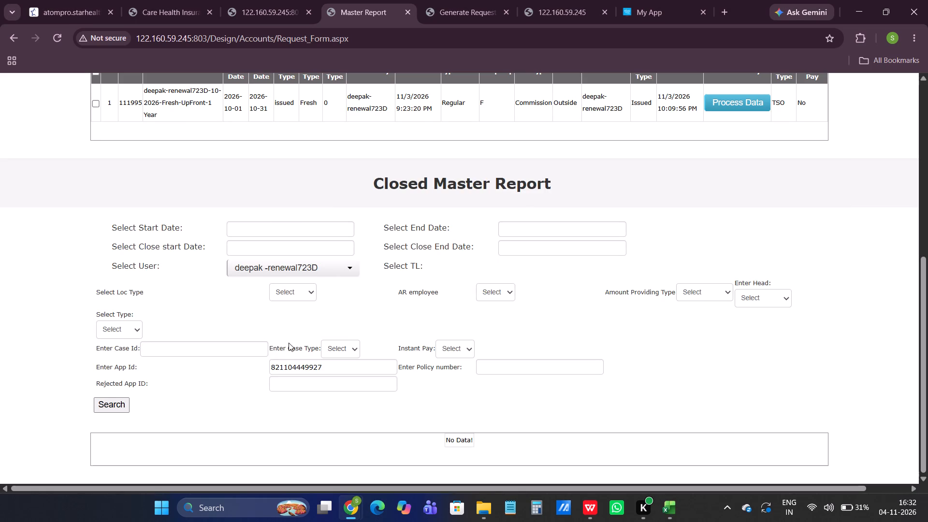
double_click(288, 370)
key("ctrl+v")
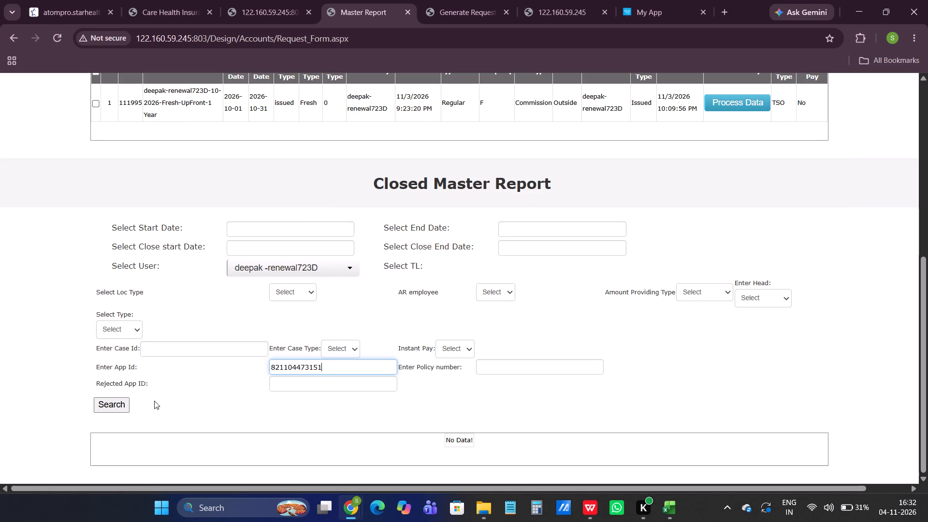
left_click(111, 408)
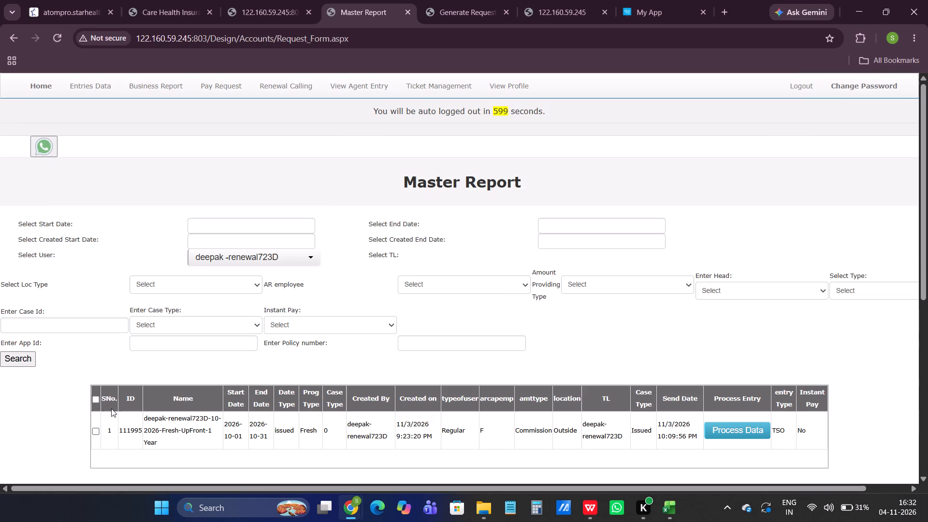
scroll(177, 353, "down", 9)
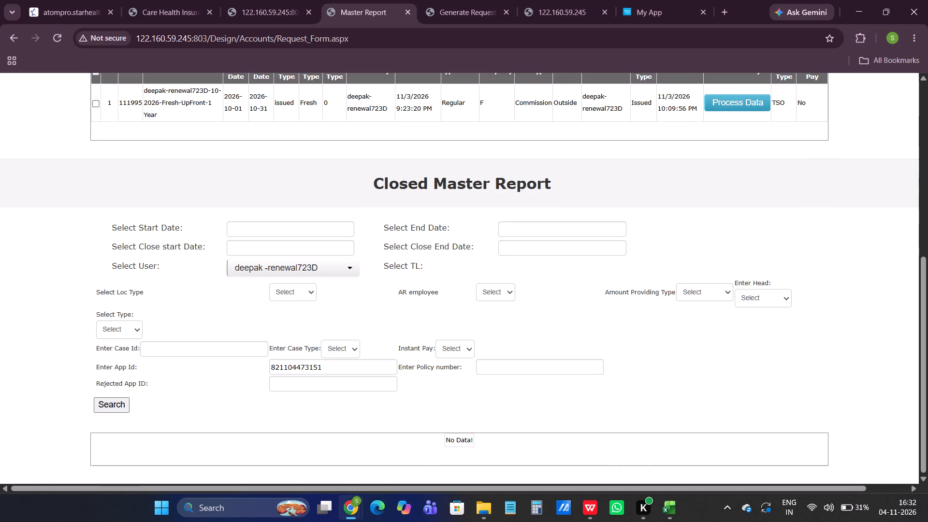
scroll(222, 344, "down", 1)
Back in the Excel sheet, record "pending" in cell G77 for the application ID in that row.
key("alt+Tab")
key("Tab")
key("Tab")
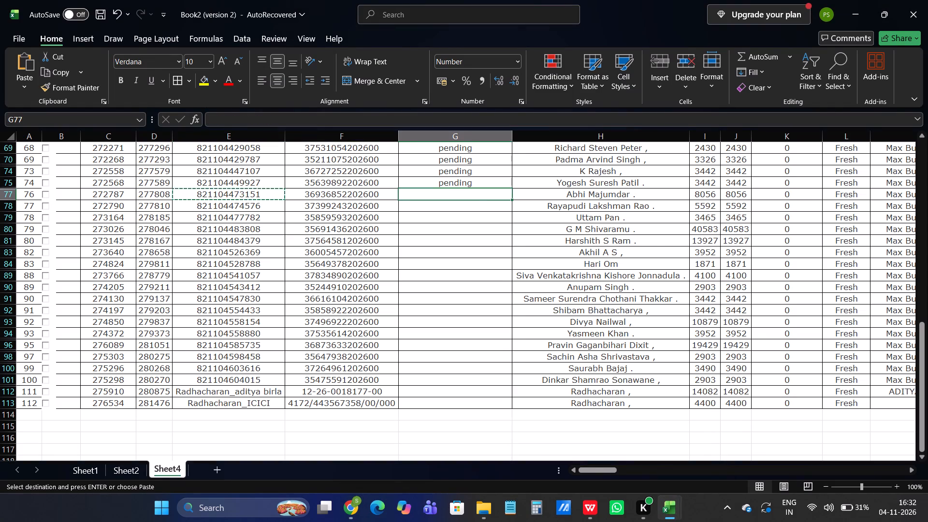
key("p")
key("Return")
Copy the application ID from cell E78 and search for it by App Id in the browser's Closed Master Report.
key("ctrl+c")
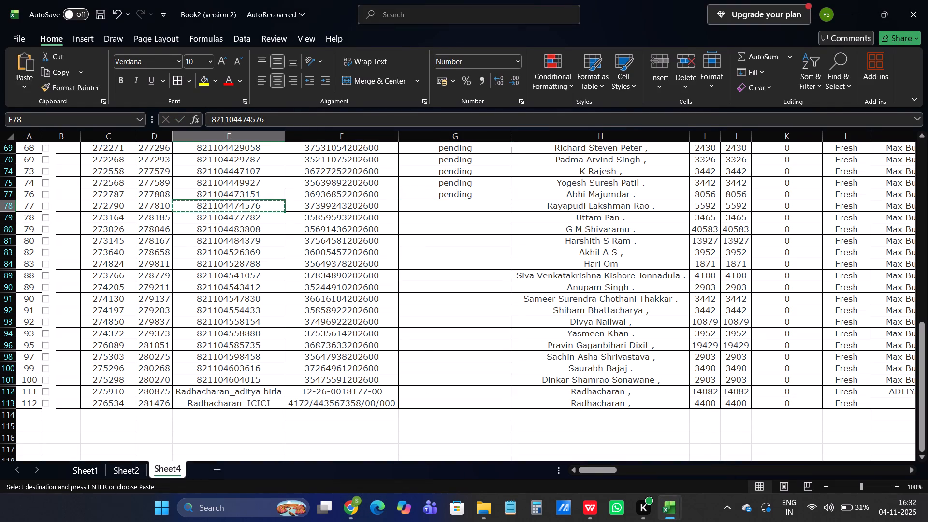
key("alt+Tab")
double_click(303, 369)
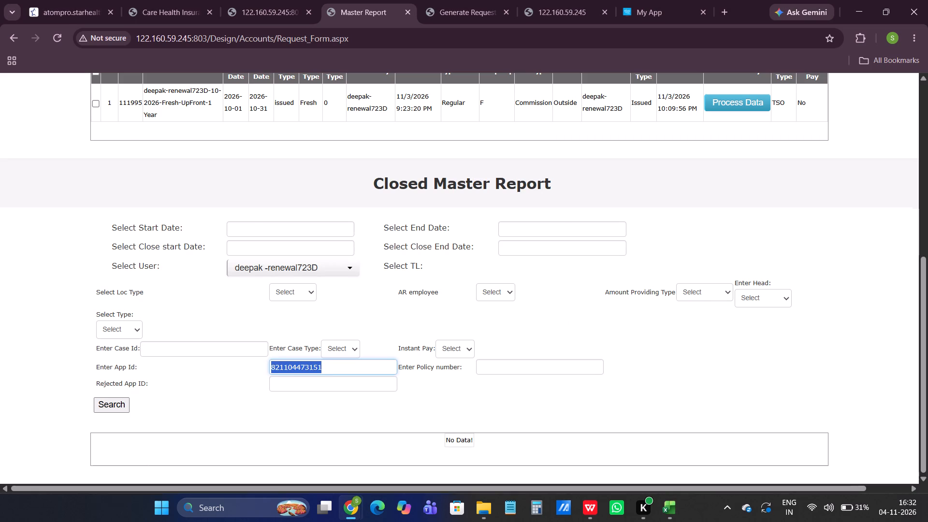
key("ctrl+v")
left_click(110, 415)
left_click(108, 407)
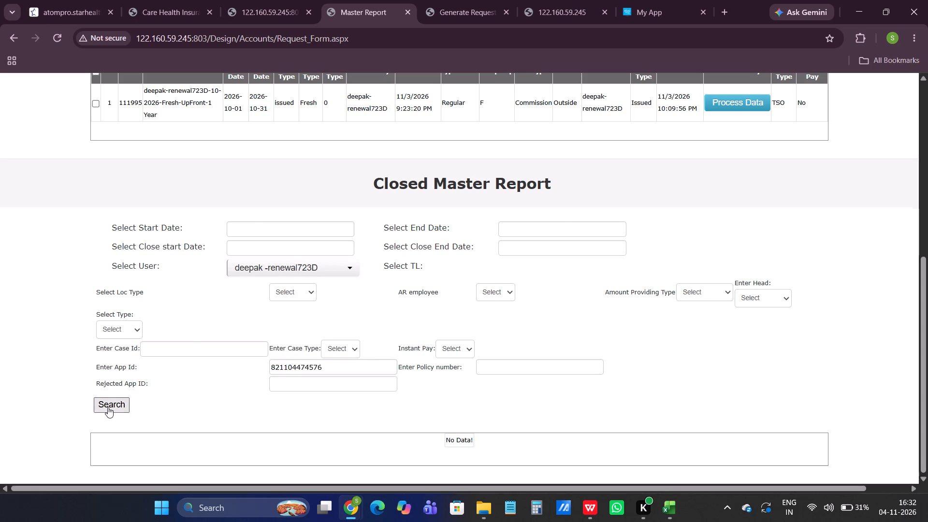
scroll(205, 290, "down", 12)
Back in the Excel sheet, record "pending" in cell G78 for the application ID in that row.
key("alt+Tab")
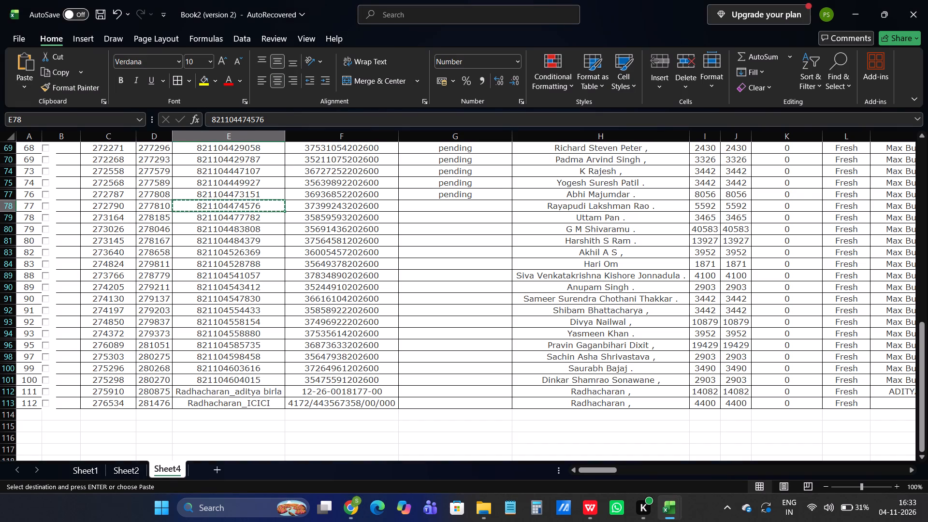
key("Tab")
key("Tab")
key("p")
key("Return")
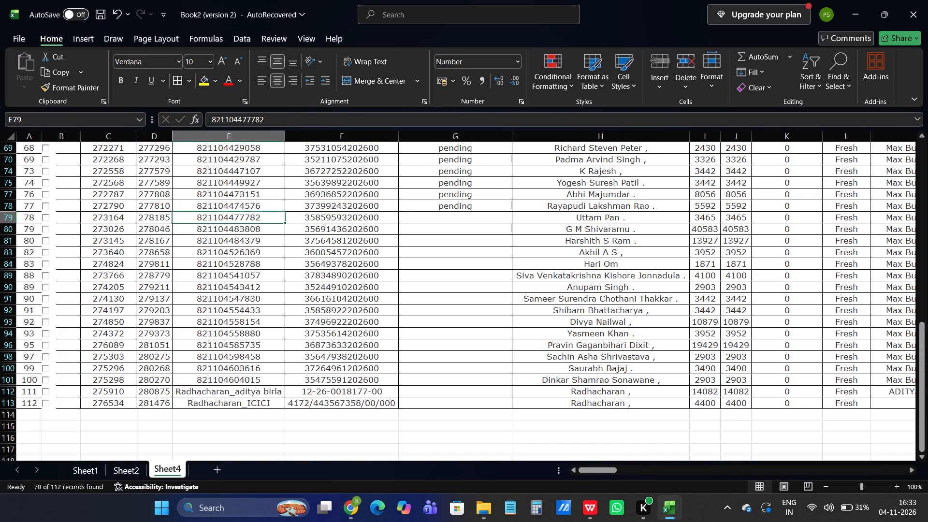
Copy the application ID from cell E79 and search for it by App Id in the browser's Closed Master Report.
key("ctrl+c")
key("alt+Tab")
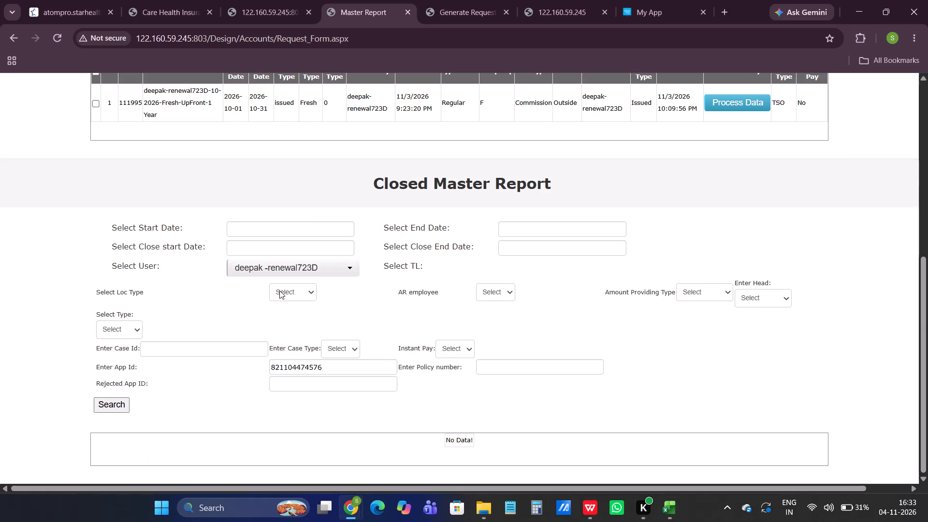
double_click(310, 362)
key("ctrl+v")
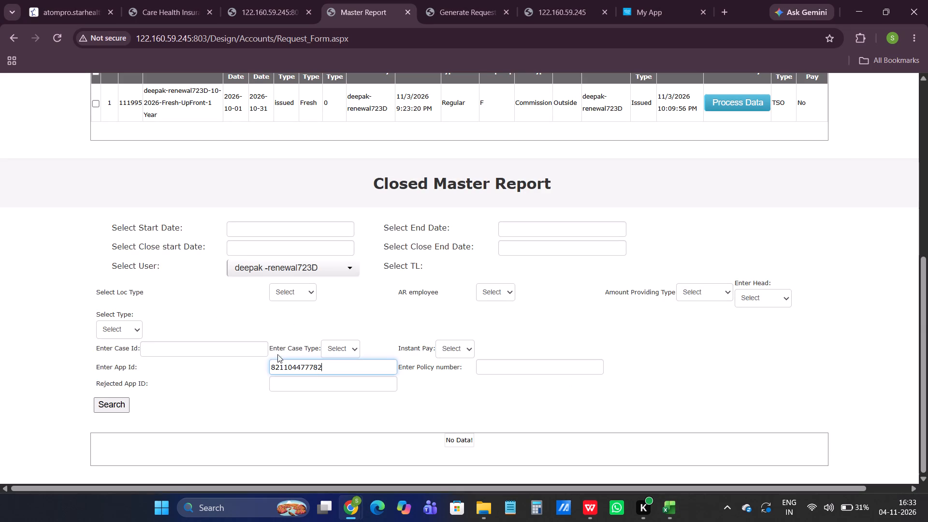
left_click(111, 413)
left_click(110, 403)
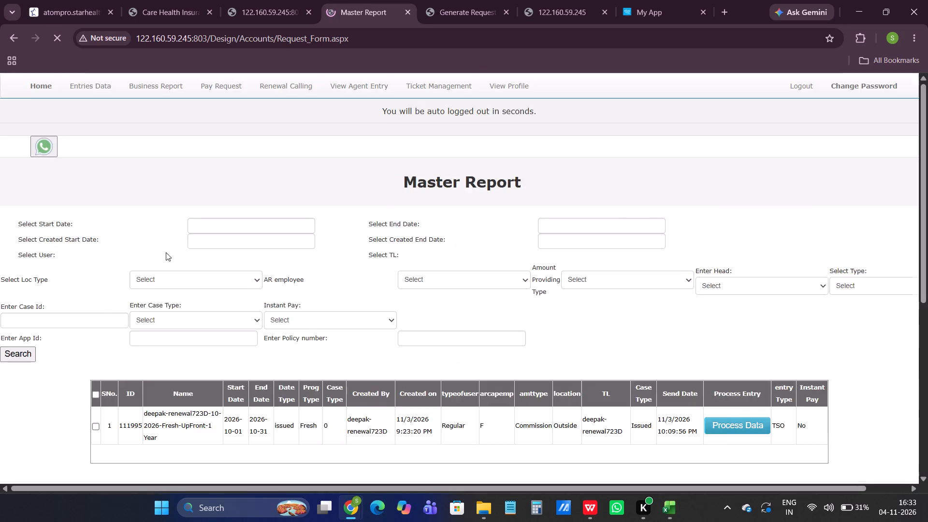
scroll(208, 286, "down", 17)
Back in the Excel sheet, record "pending" in cell G79 for the application ID in that row.
key("alt+Tab")
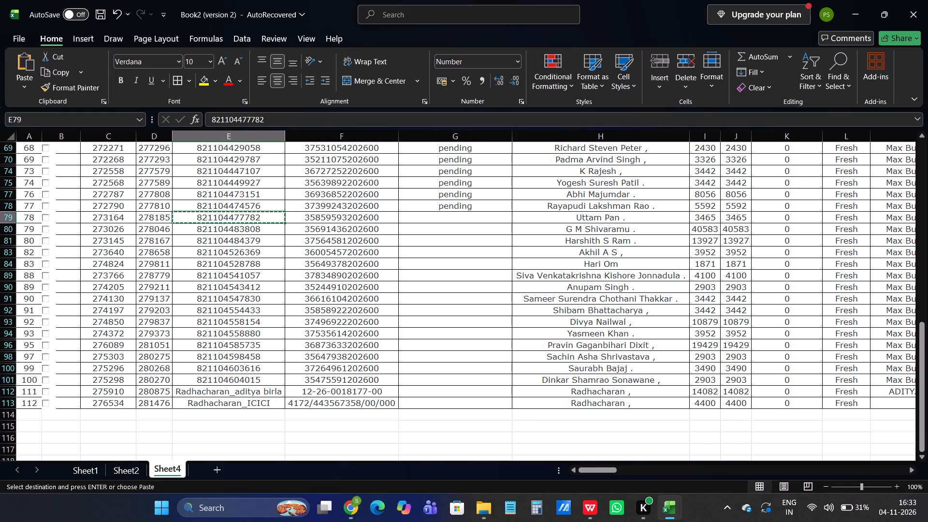
key("Tab")
key("Tab")
key("p")
key("Return")
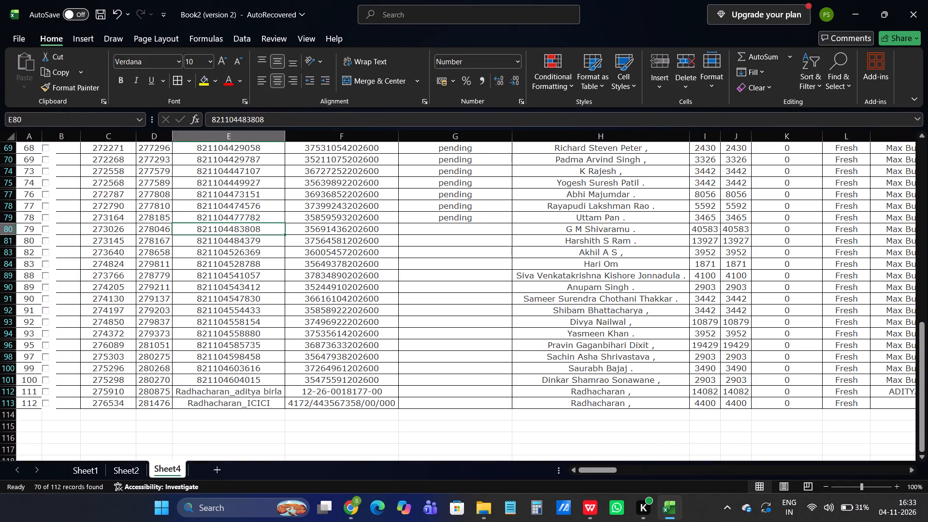
Copy the application ID from cell E80 and search for it by App Id in the browser's Closed Master Report.
key("ctrl+c")
key("alt+Tab")
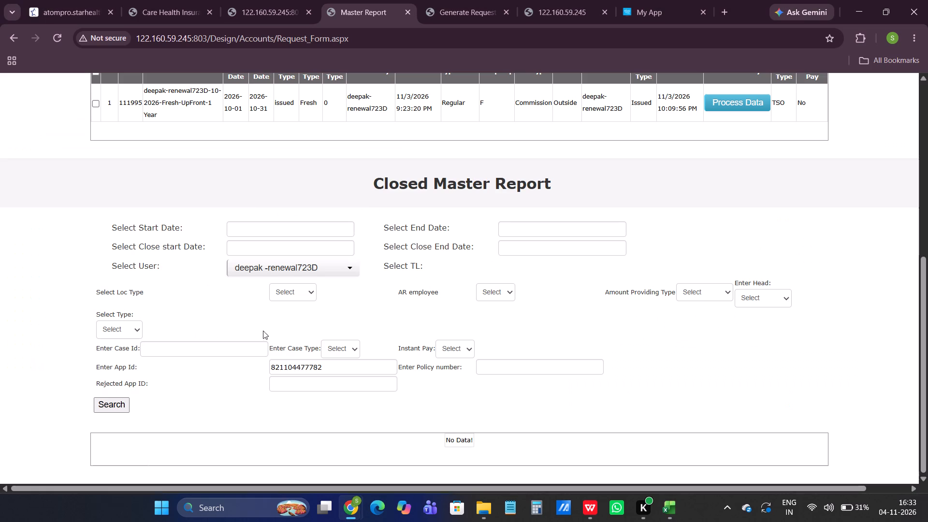
double_click(302, 366)
key("ctrl+v")
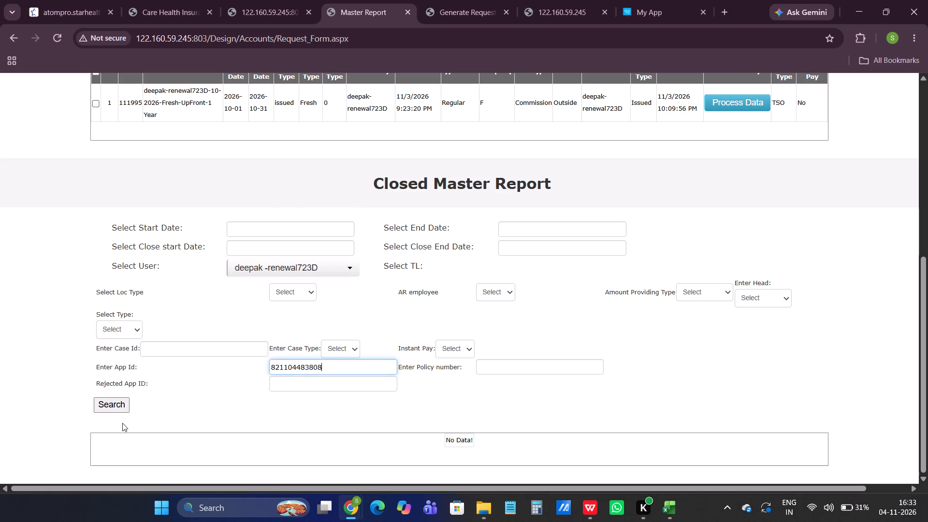
left_click(111, 400)
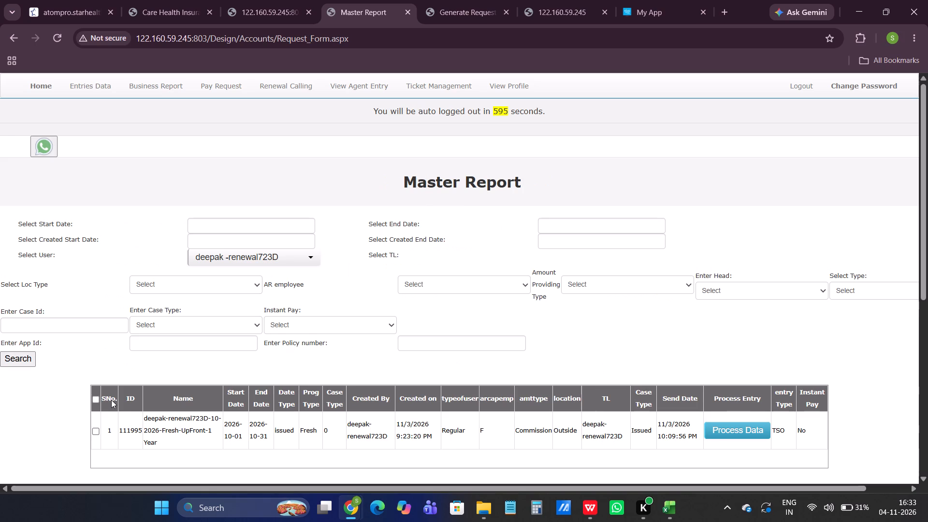
scroll(123, 407, "down", 9)
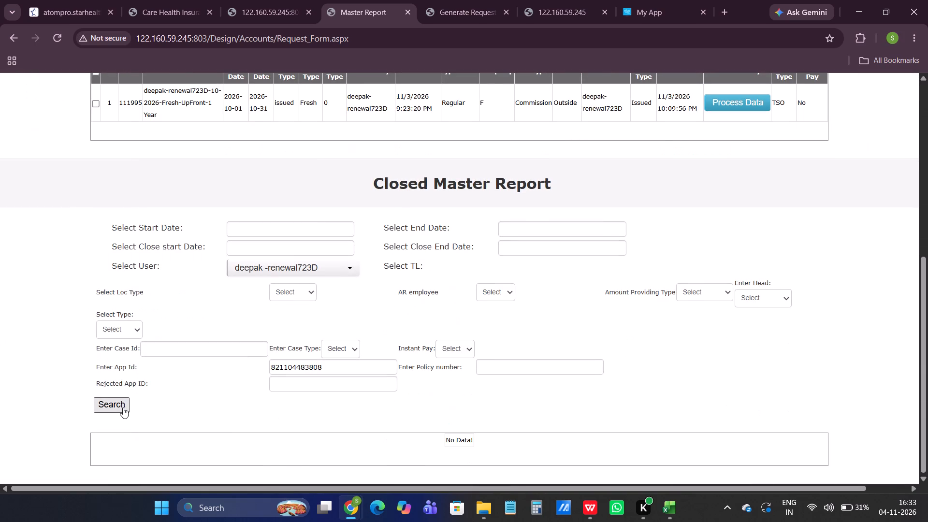
scroll(123, 407, "down", 9)
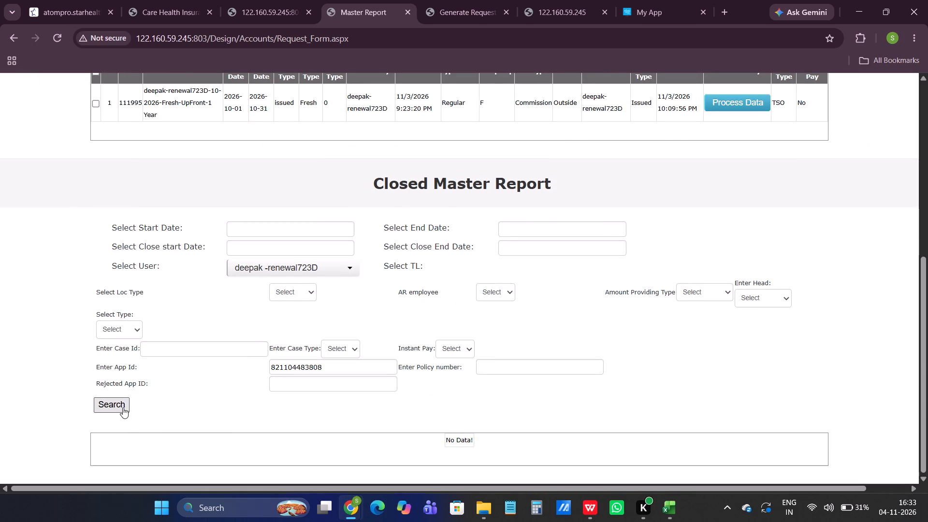
Back in the Excel sheet, record "pending" in cell G80 for the application ID in that row.
key("alt+Tab")
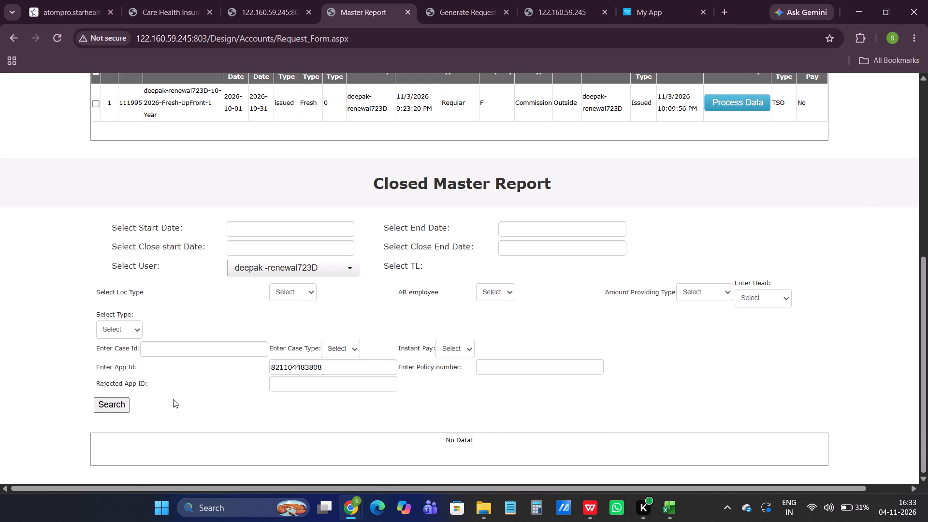
key("Tab")
key("Tab")
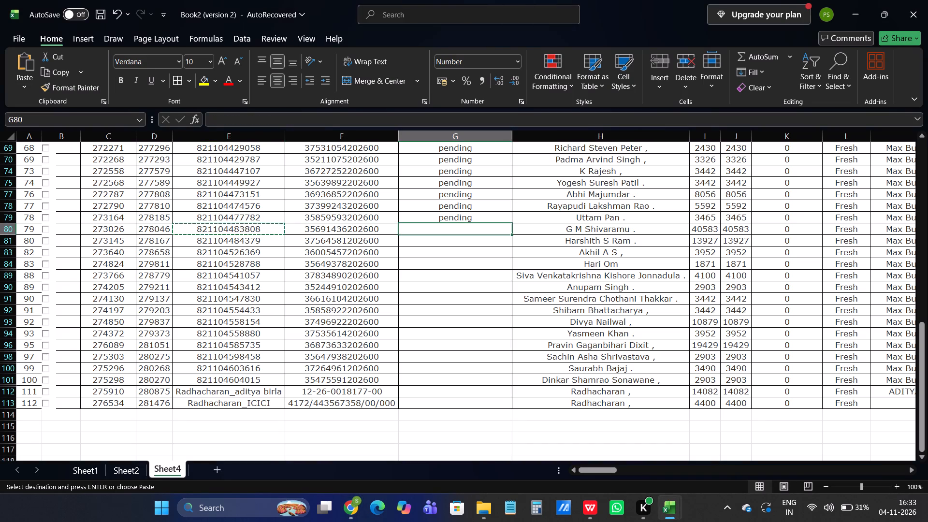
key("p")
key("Return")
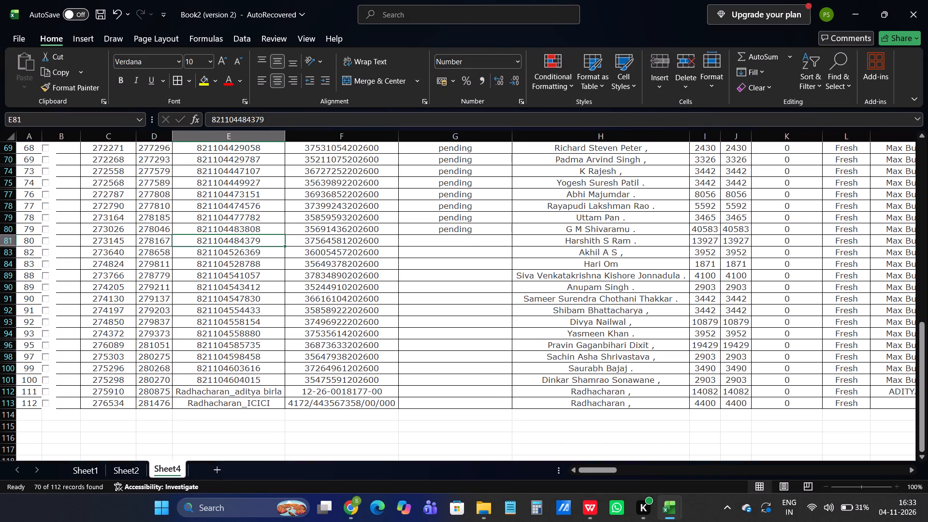
Copy the application ID from cell E81 and search for it by App Id in the browser's Closed Master Report.
key("ctrl+c")
key("alt+Tab")
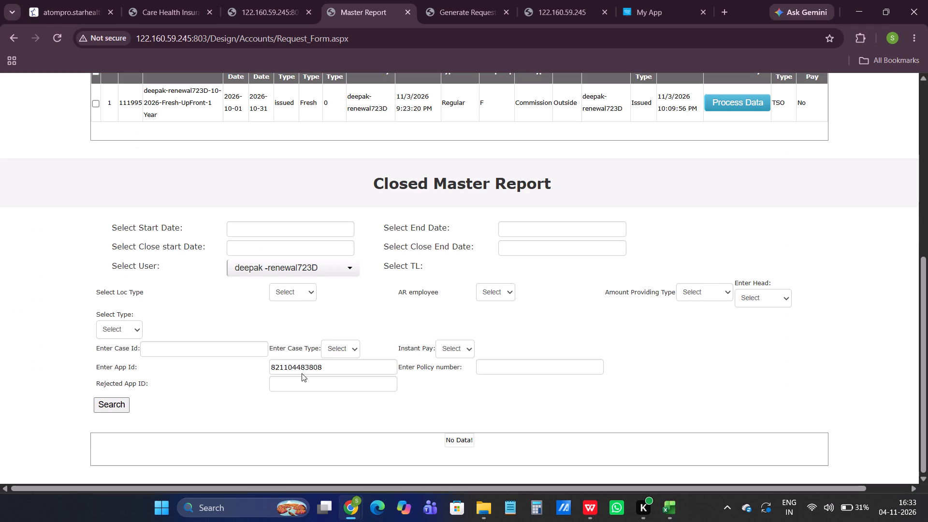
double_click(302, 367)
double_click(301, 365)
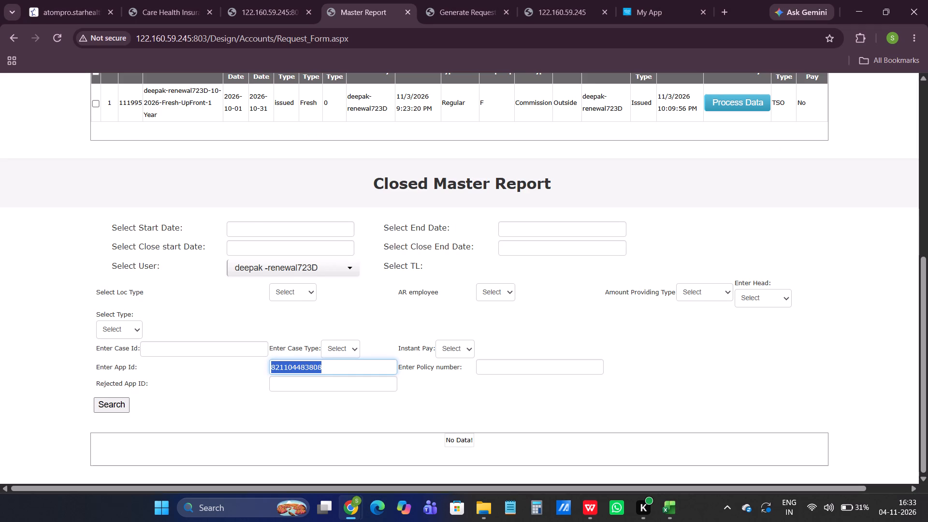
key("ctrl+v")
left_click(102, 412)
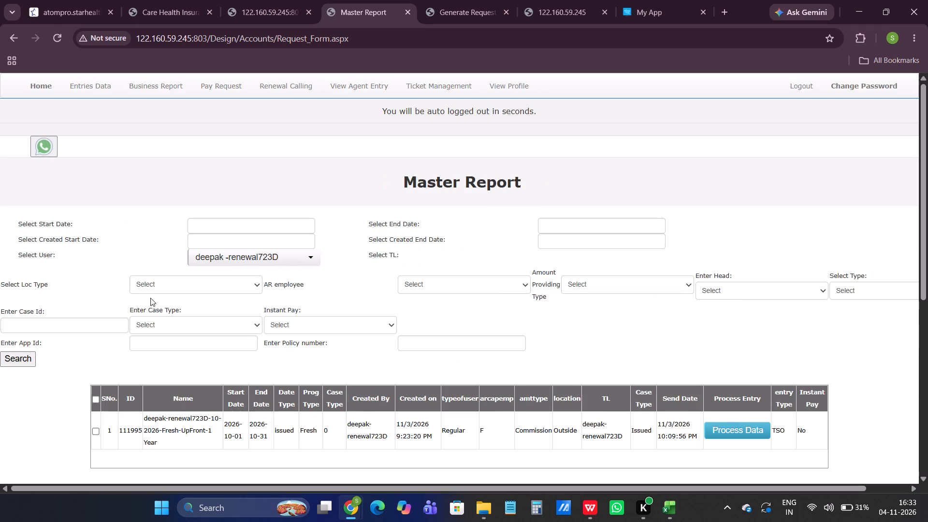
scroll(161, 290, "down", 8)
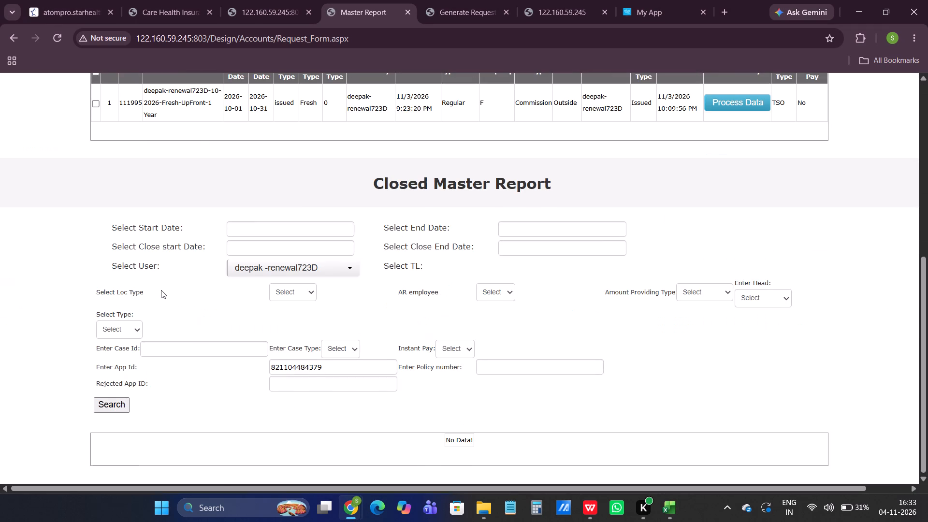
Back in the Excel sheet, record "pending" in cell G81 for the application ID in that row.
key("alt+Tab")
key("Tab")
key("Tab")
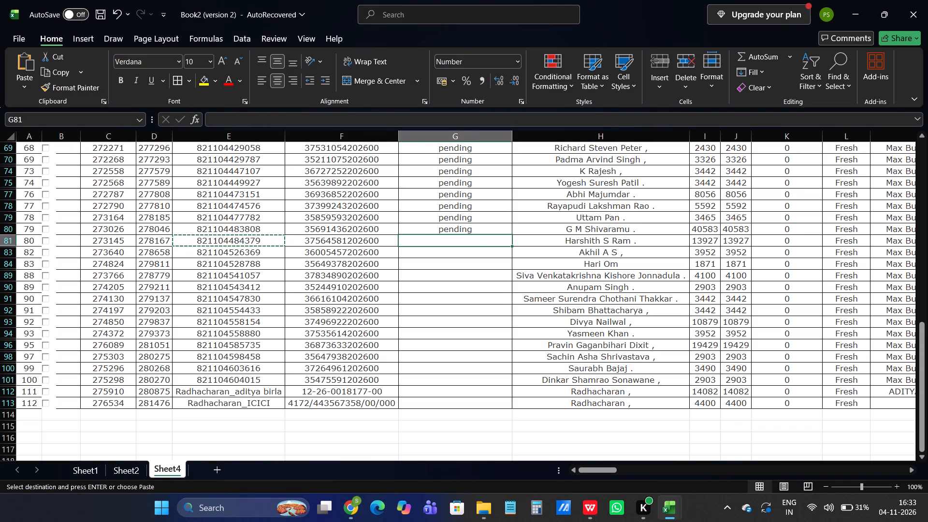
key("p")
key("Return")
Copy the application ID from cell E83 and search for it by App Id in the browser's Closed Master Report.
key("ctrl+c")
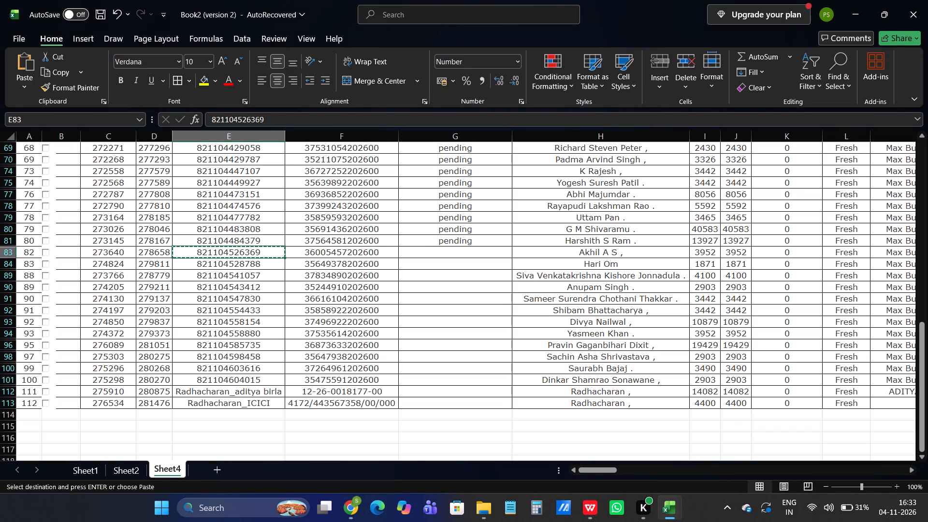
key("alt+Tab")
double_click(286, 362)
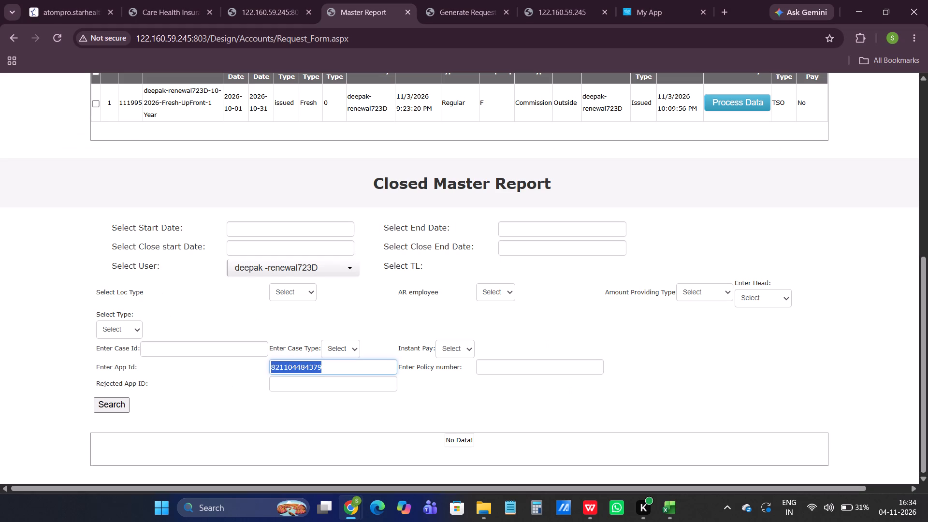
key("ctrl+v")
left_click(114, 407)
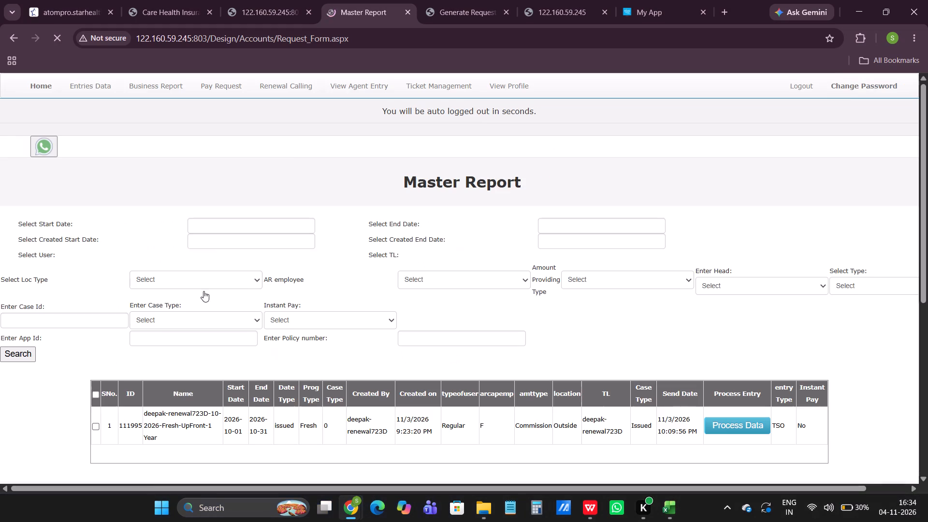
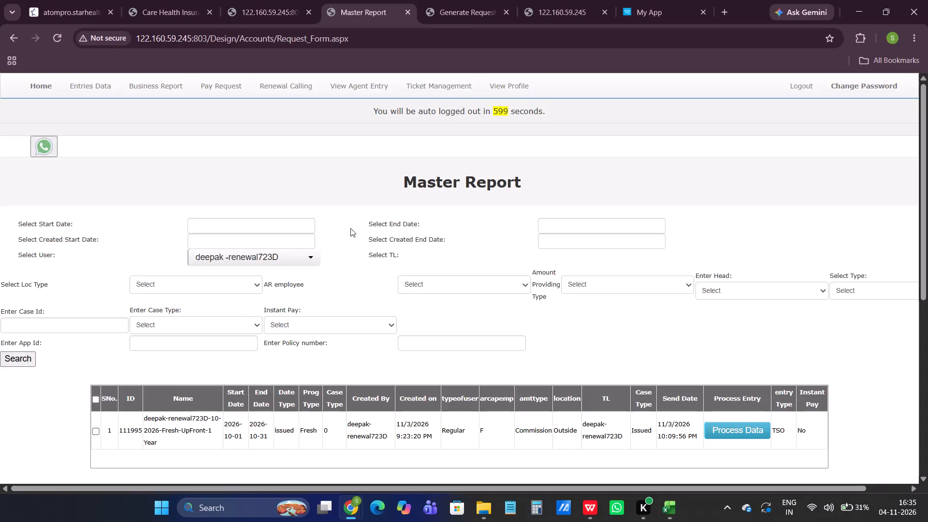
Check the search result, and back in the Excel sheet record "pending" in cell G83 for that row's application ID.
scroll(317, 246, "down", 16)
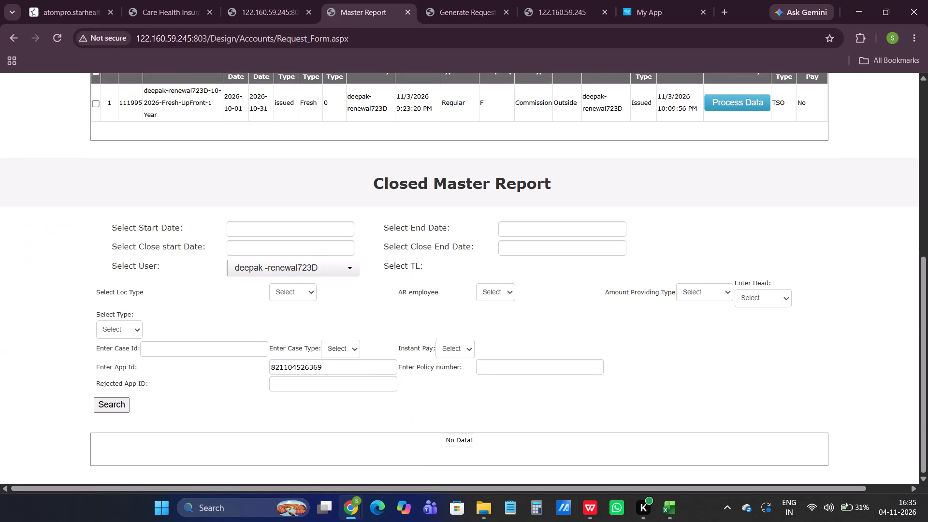
key("alt+Tab")
key("Tab")
key("Tab")
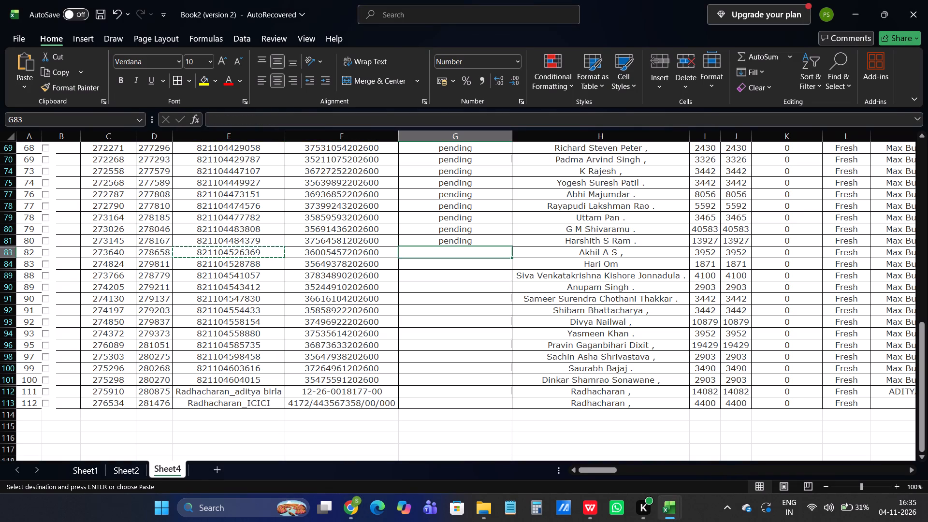
key("p")
key("Return")
Copy the application ID from cell E84 and search for it by App Id in the browser's Closed Master Report.
key("ctrl+c")
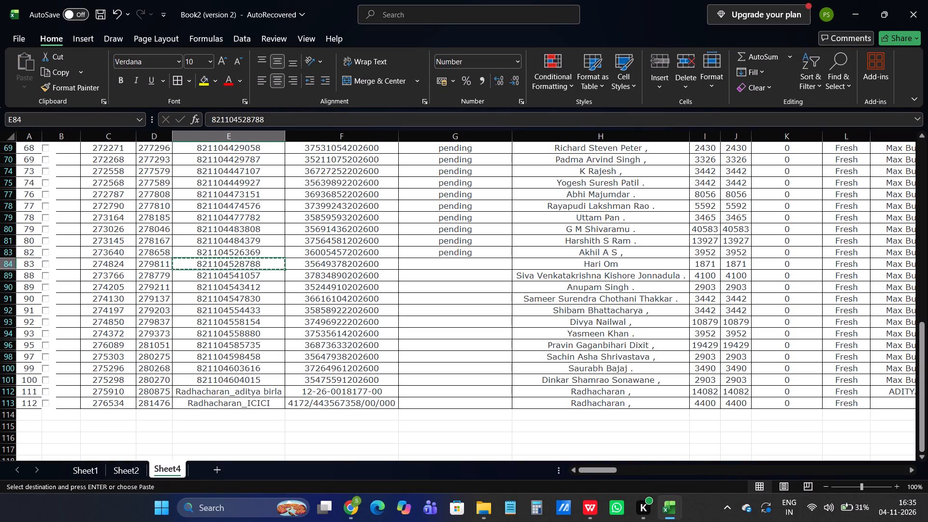
key("alt+Tab")
double_click(299, 371)
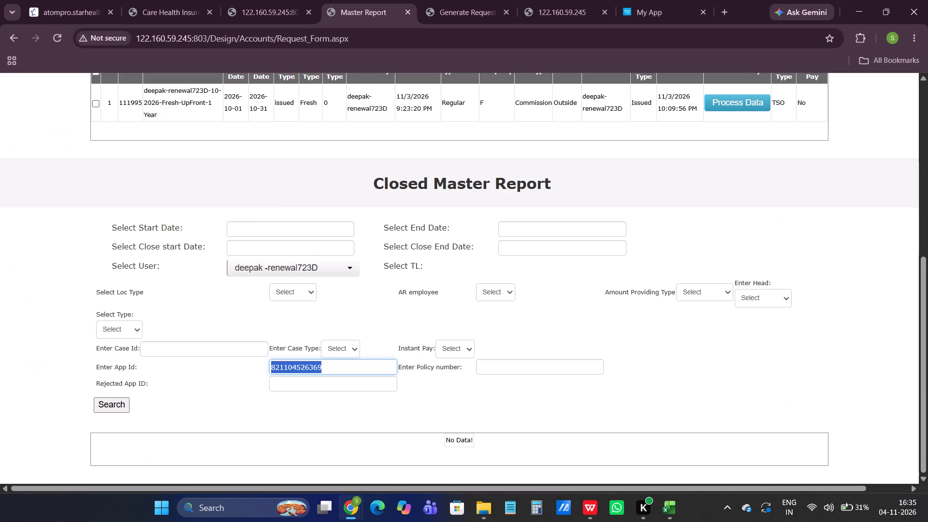
key("ctrl+v")
left_click(117, 407)
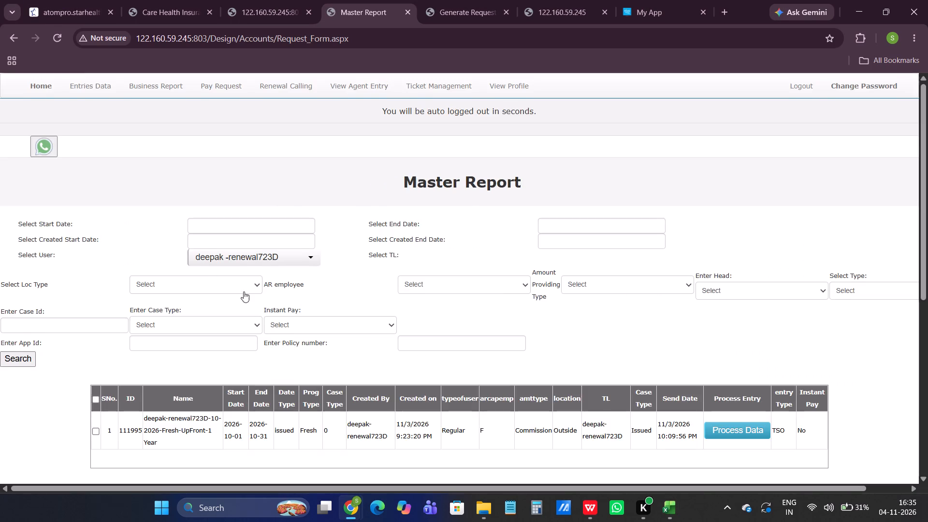
scroll(242, 333, "down", 8)
Back in the Excel sheet, record "pending" in cell G84 for the application ID in that row.
key("alt+Tab")
key("Tab")
key("Tab")
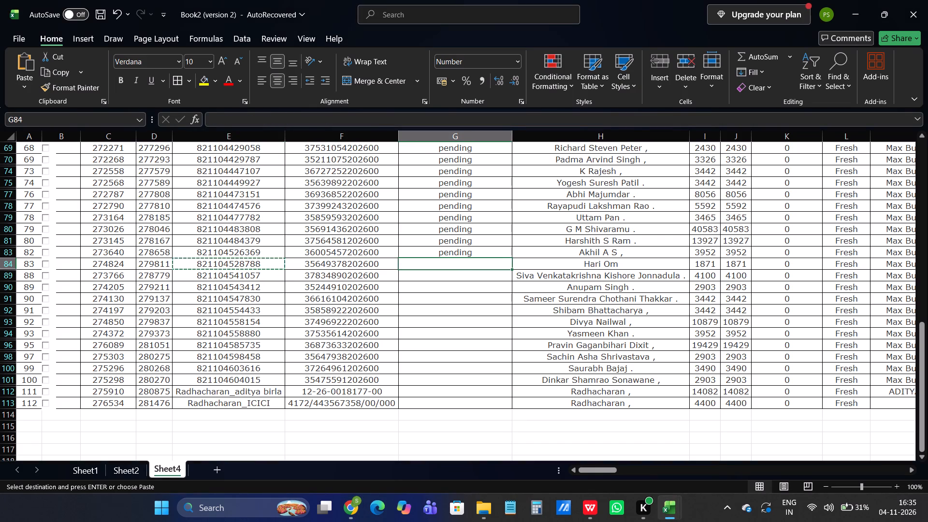
key("p")
key("Return")
Copy the application ID from cell E89 and search for it by App Id in the browser's Closed Master Report.
key("ctrl+c")
key("alt+Tab")
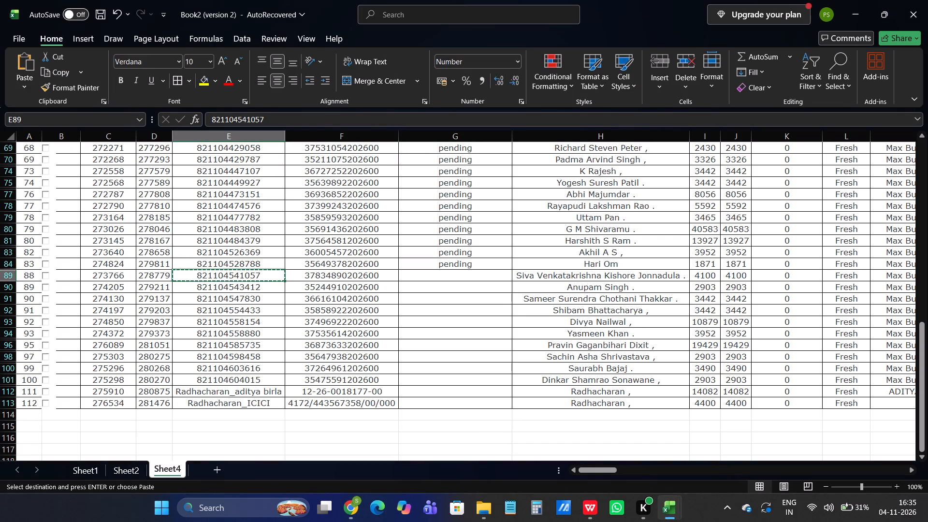
double_click(304, 373)
key("ctrl+v")
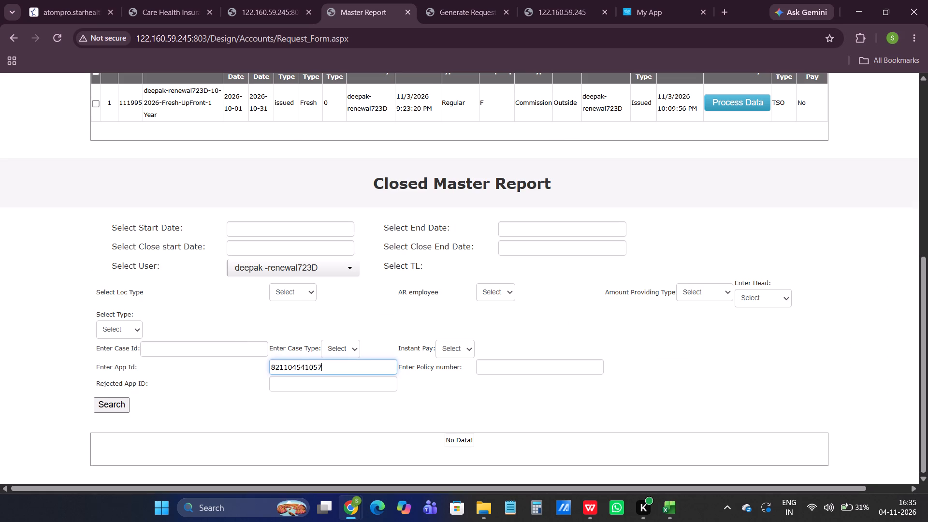
left_click(105, 411)
scroll(212, 329, "down", 15)
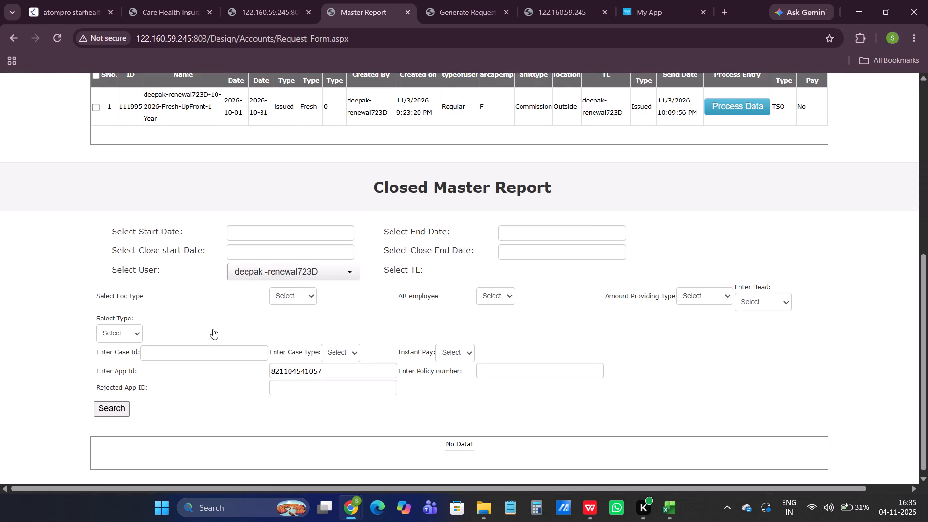
Back in the Excel sheet, record "pending" in cell G89 for the application ID in that row.
key("alt+Tab")
key("Tab")
key("Tab")
key("p")
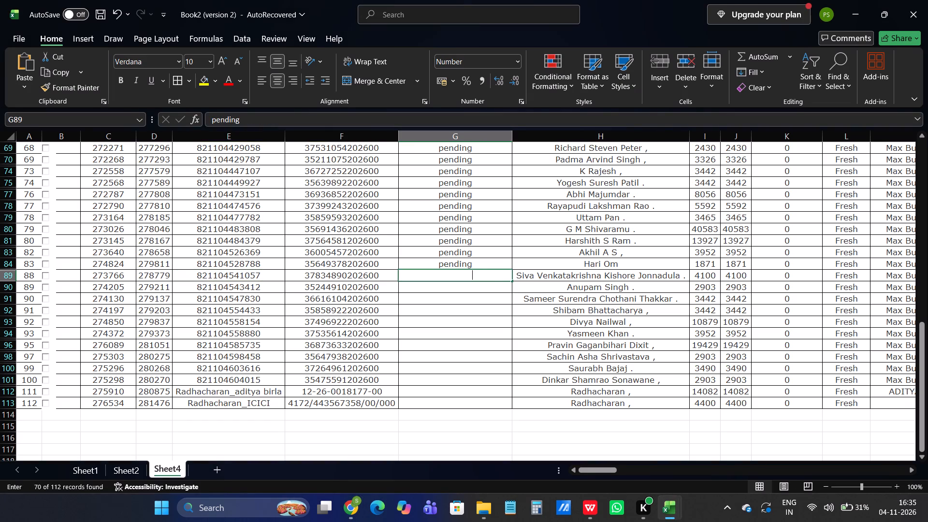
key("Return")
Copy the application ID from cell E90 and search for it by App Id in the browser's Closed Master Report.
key("ctrl+c")
key("alt+Tab")
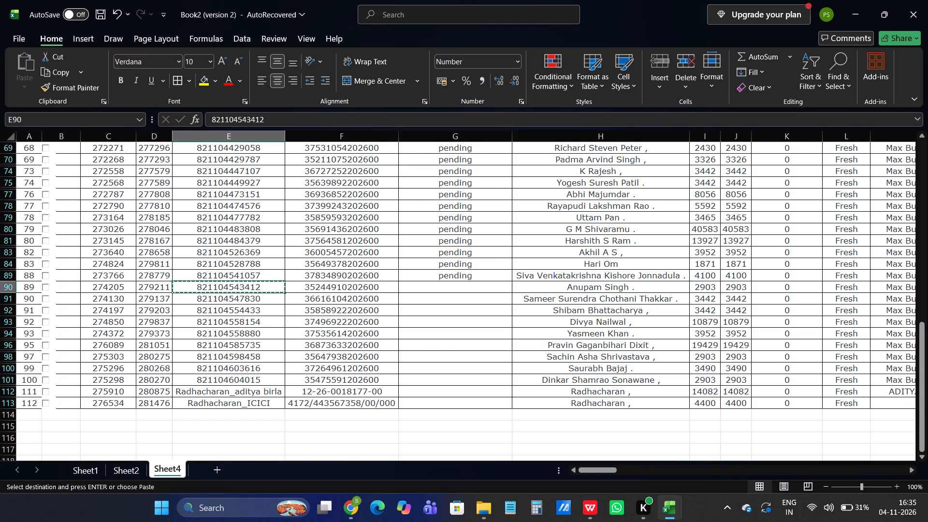
double_click(295, 373)
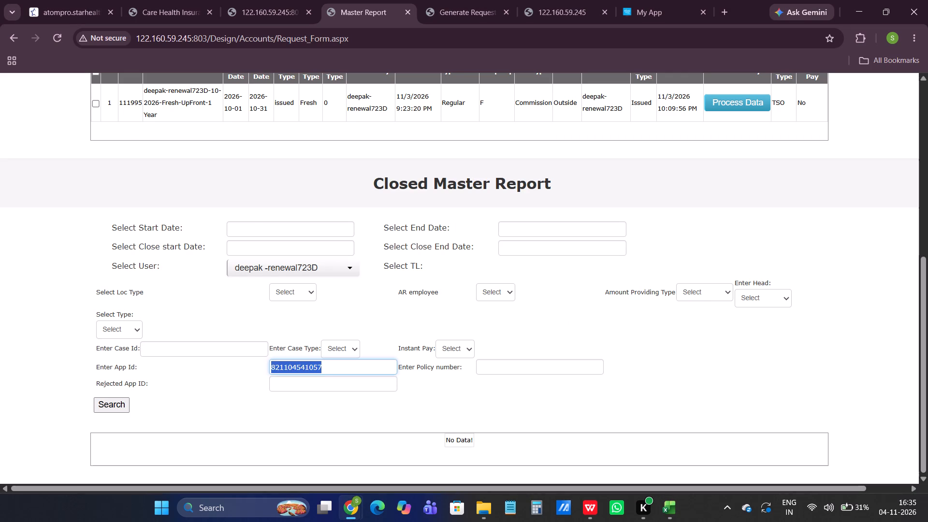
key("ctrl+v")
left_click(125, 409)
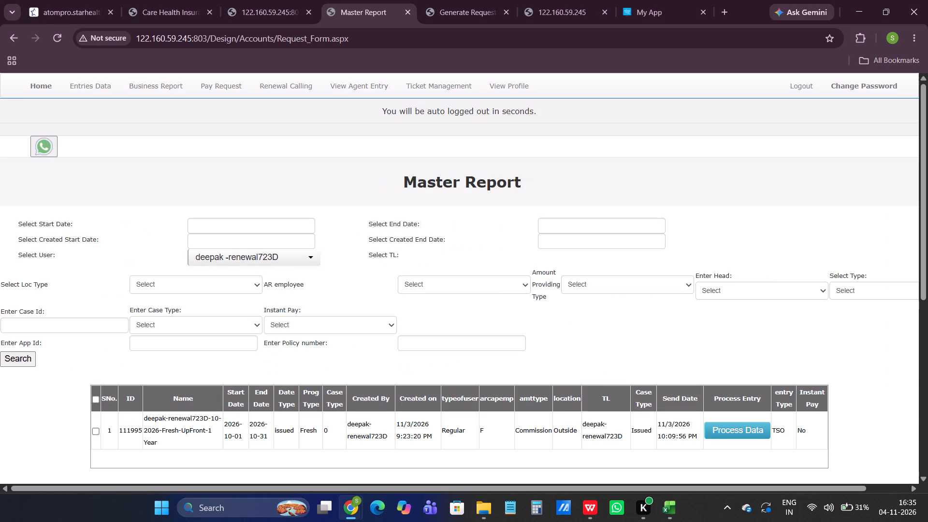
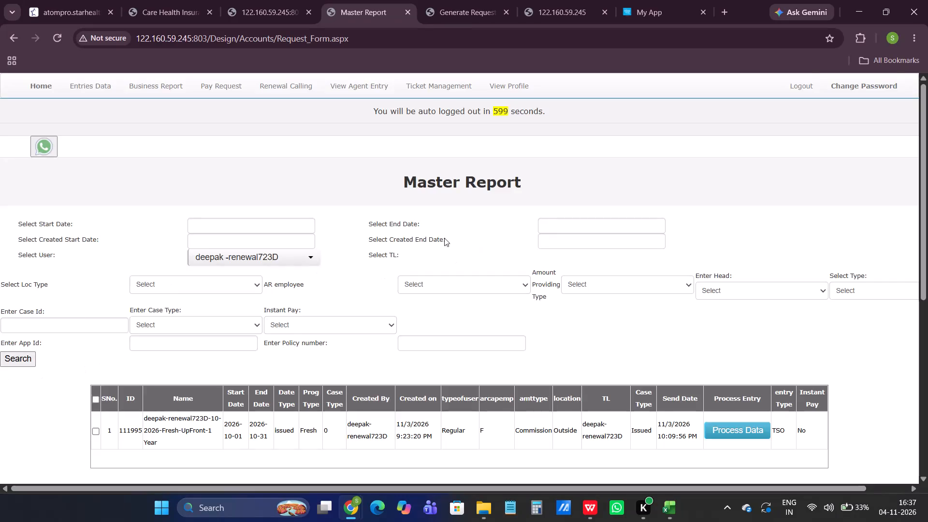
Back in the Excel sheet, record "pending" in cell G90 for the application ID in that row.
scroll(395, 269, "down", 15)
key("alt+Tab")
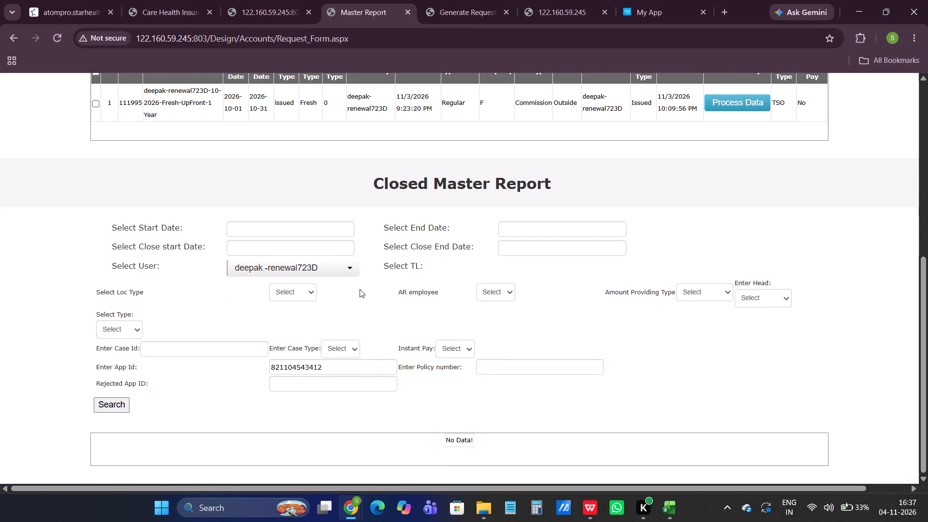
key("Tab")
key("Tab")
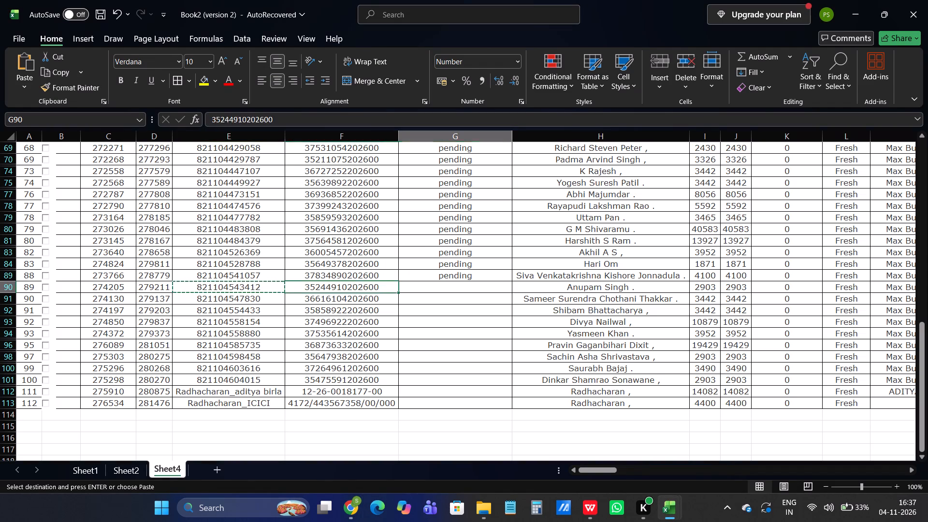
key("p")
key("Return")
Copy the application ID from cell E91 and search for it by App Id in the browser's Closed Master Report.
key("ctrl+c")
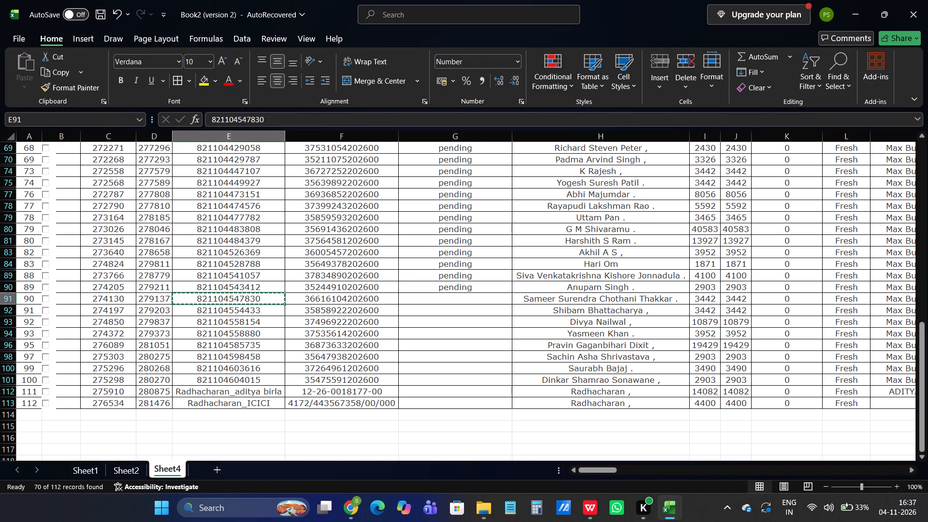
key("alt+Tab")
double_click(307, 369)
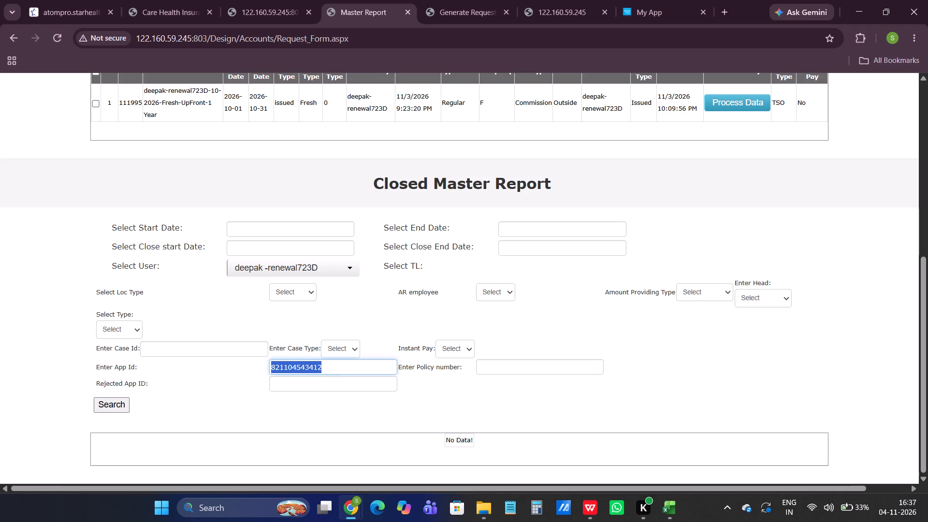
key("ctrl+v")
left_click(108, 411)
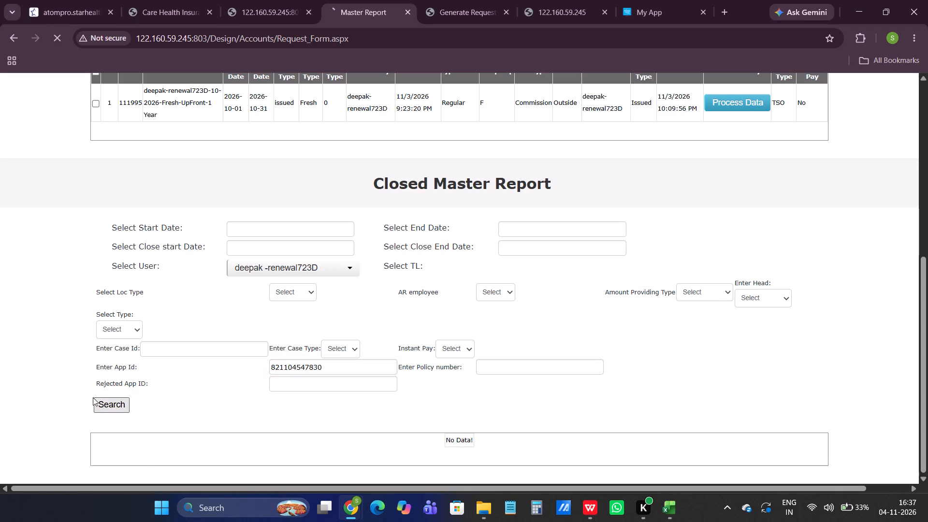
Back in the Excel sheet, record "pending" in cell G91 for the application ID in that row.
scroll(242, 319, "down", 9)
key("alt+Tab")
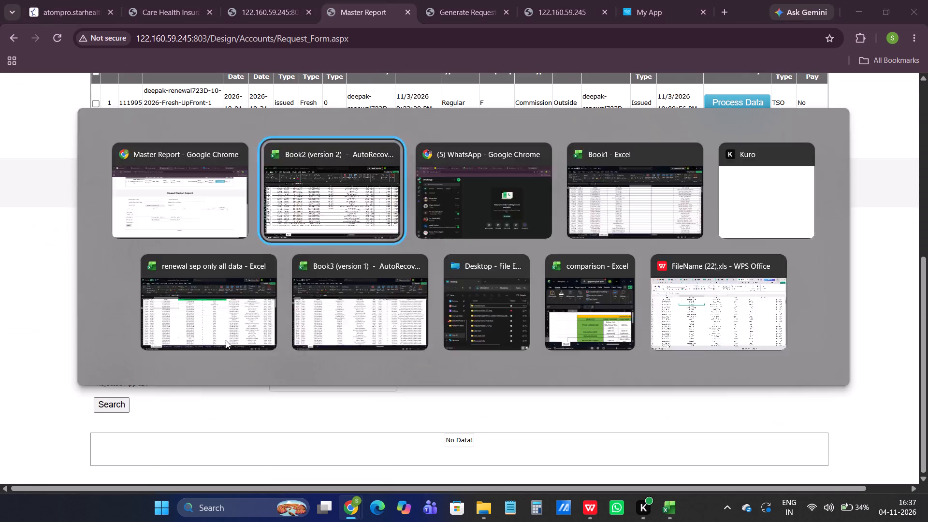
key("Tab")
key("Tab")
key("p")
key("Return")
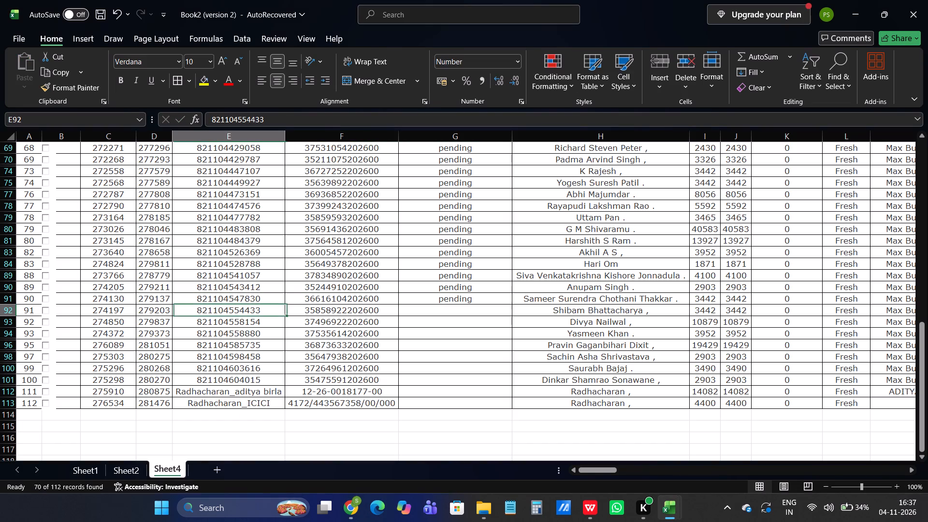
Copy the application ID from cell E92 and search for it by App Id in the browser's Closed Master Report.
key("ctrl+c")
key("alt+Tab")
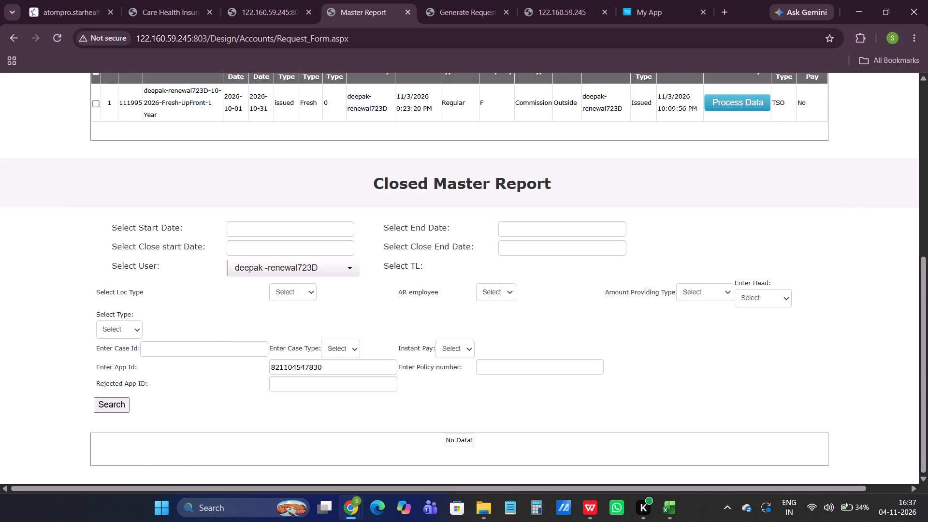
double_click(288, 368)
key("ctrl+v")
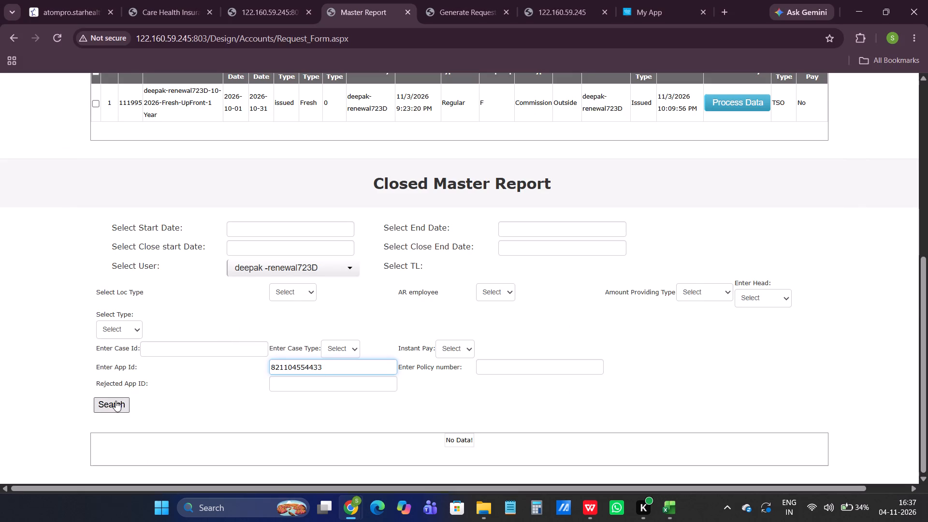
left_click(116, 401)
Back in the Excel sheet, record "pending" in cell G92 for the application ID in that row.
scroll(174, 341, "down", 13)
key("alt+Tab")
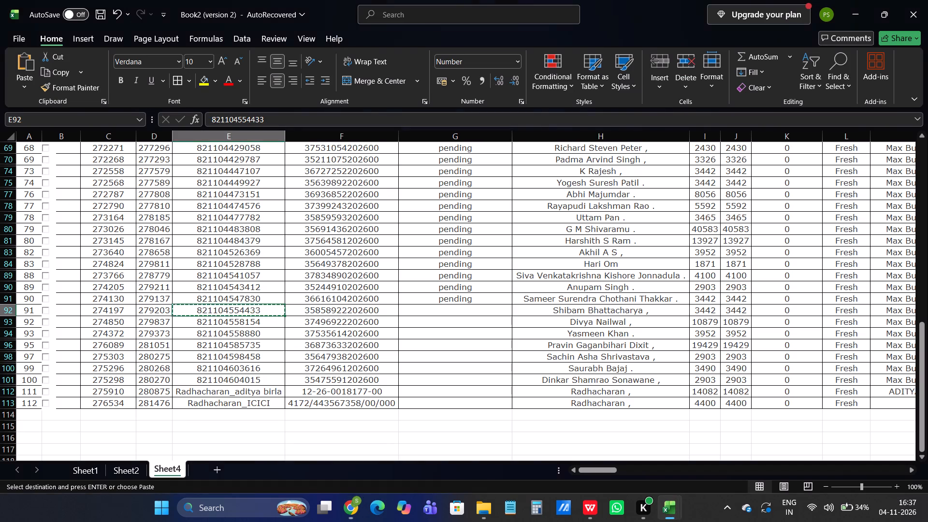
key("Tab")
key("Tab")
key("p")
key("Return")
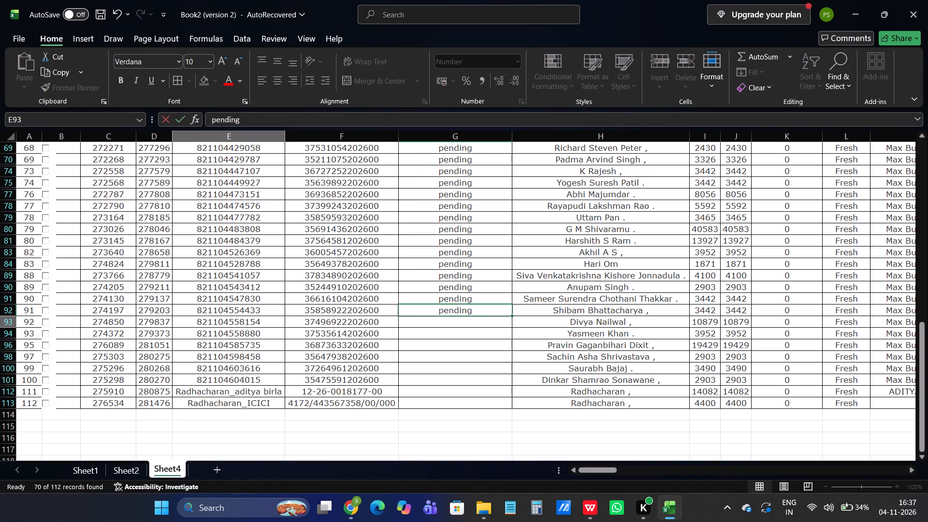
Copy the application ID from cell E93 and search for it by App Id in the browser's Closed Master Report.
key("ctrl+c")
key("alt+Tab")
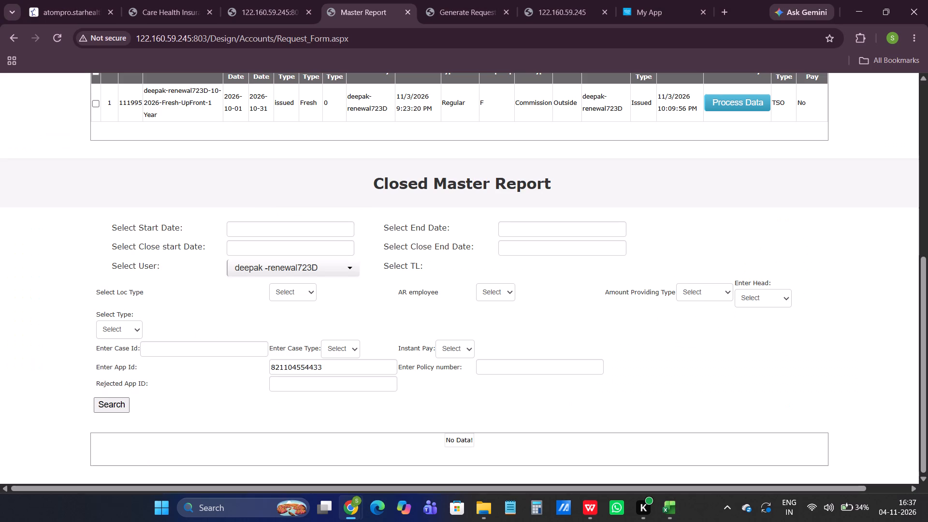
double_click(280, 368)
key("ctrl+v")
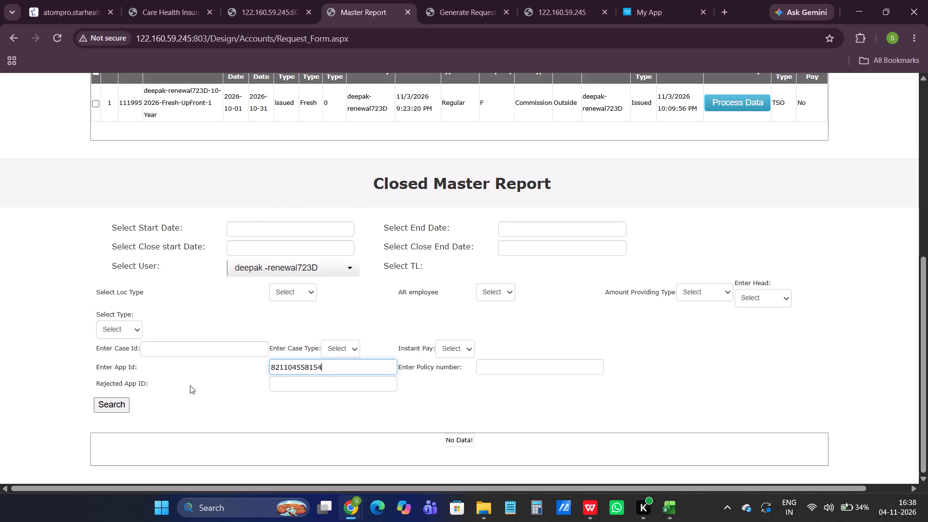
left_click(118, 398)
Back in the Excel sheet, record "pending" in cell G93 for the application ID in that row.
scroll(147, 333, "down", 16)
key("alt+Tab")
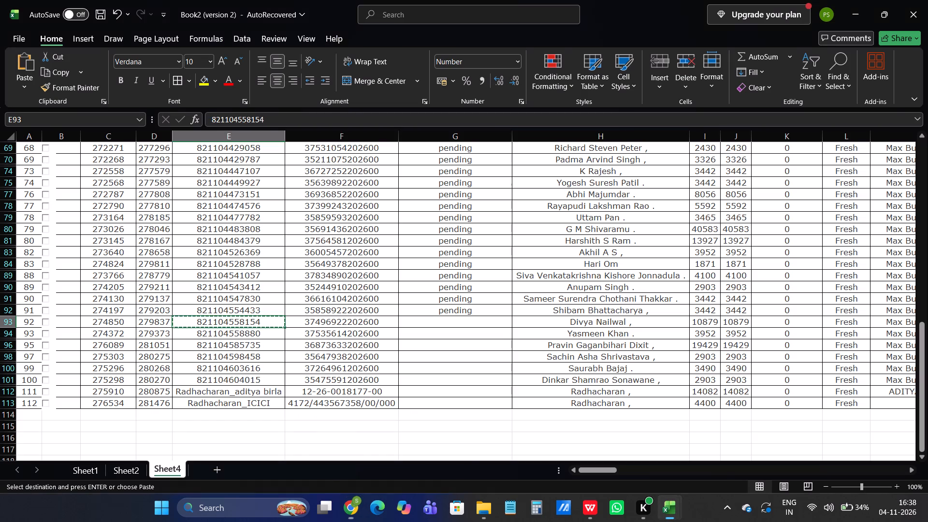
key("Tab")
key("Tab")
key("p")
key("Return")
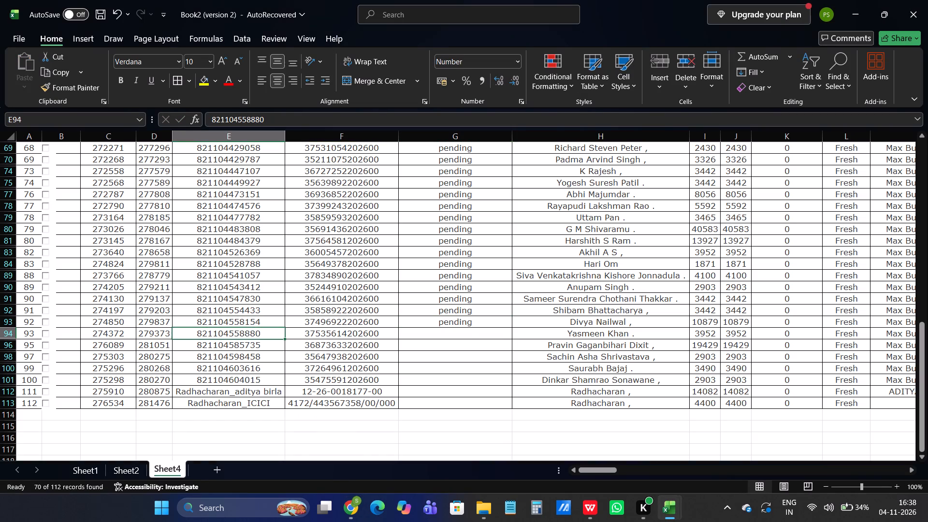
Copy the application ID from cell E94 and search for it by App Id in the browser's Closed Master Report.
key("ctrl+c")
key("alt+Tab")
double_click(292, 365)
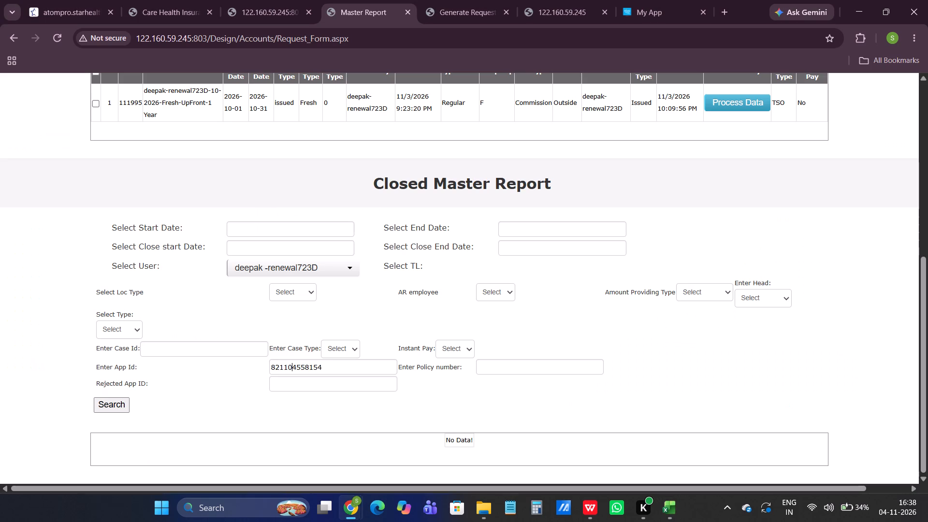
key("ctrl+v")
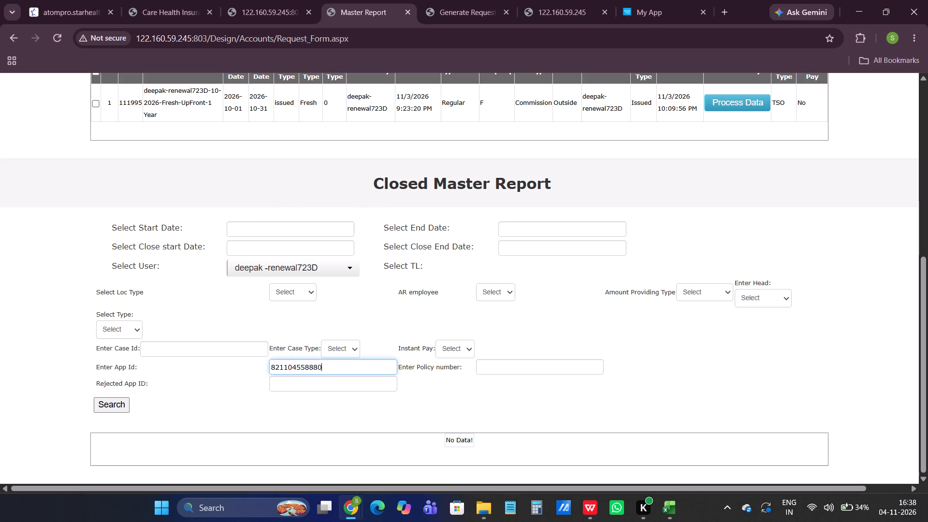
left_click(110, 401)
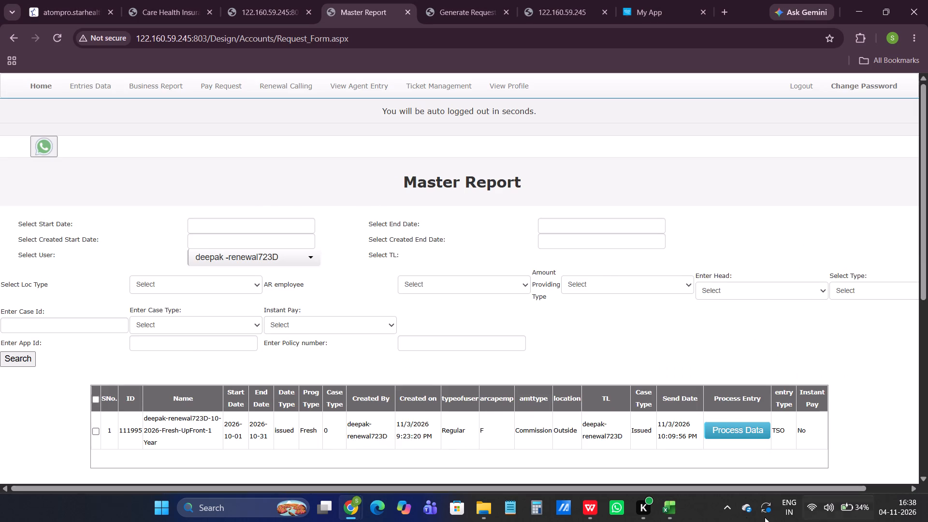
Open Calculator and compute 13500 divided by 60.
left_click(536, 514)
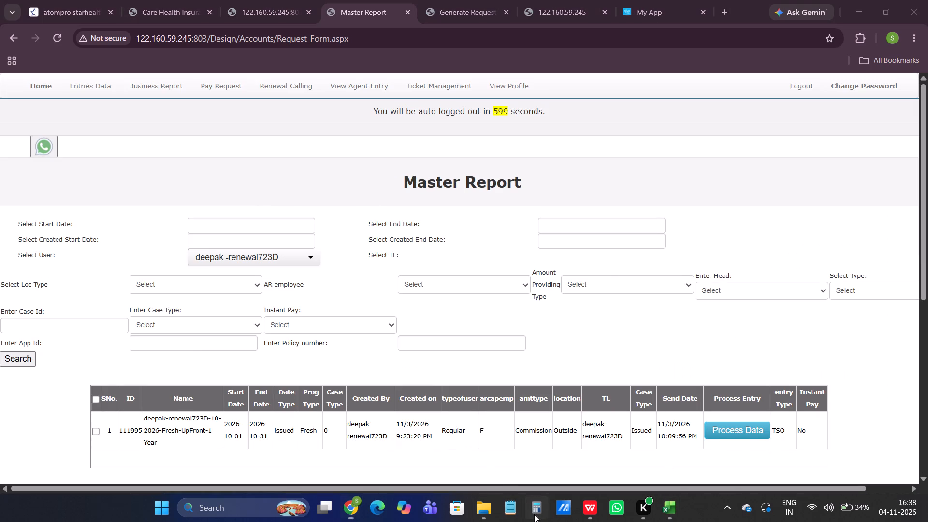
left_click(736, 397)
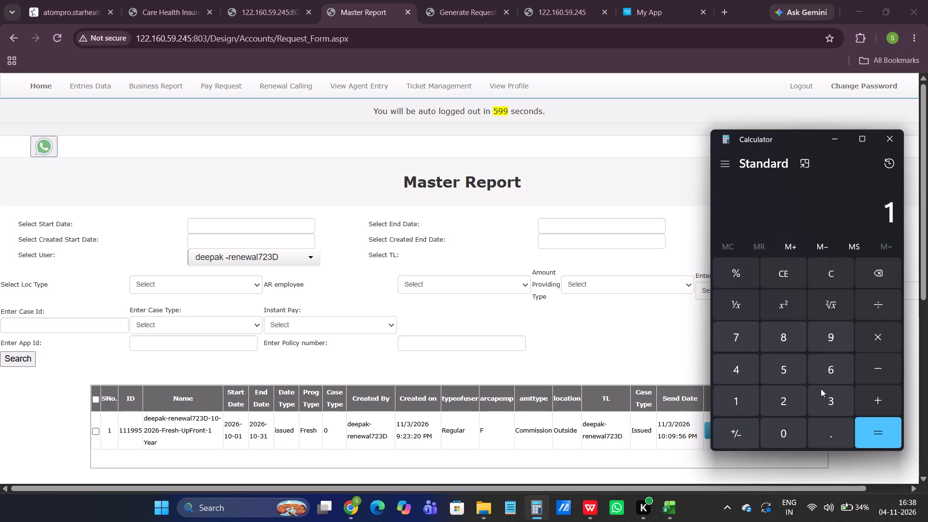
left_click(821, 389)
left_click(796, 365)
double_click(783, 431)
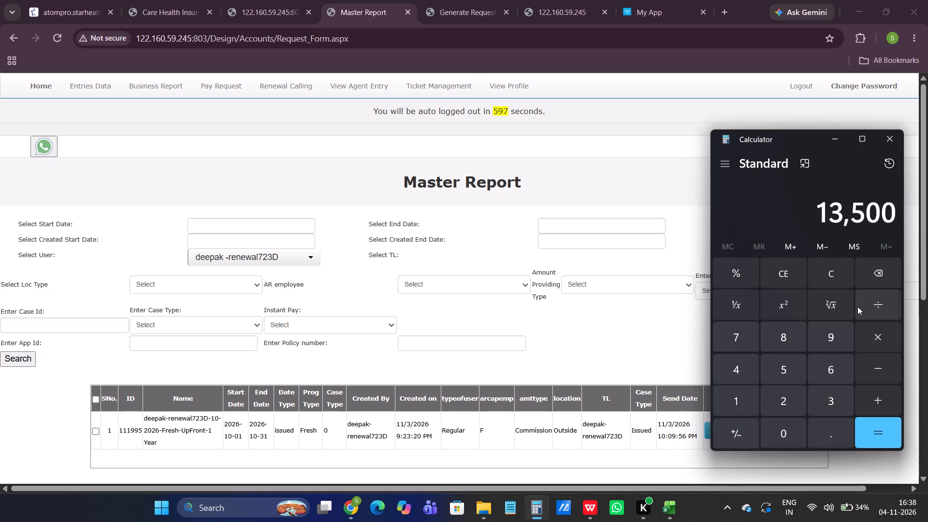
left_click(861, 302)
left_click(842, 357)
left_click(778, 425)
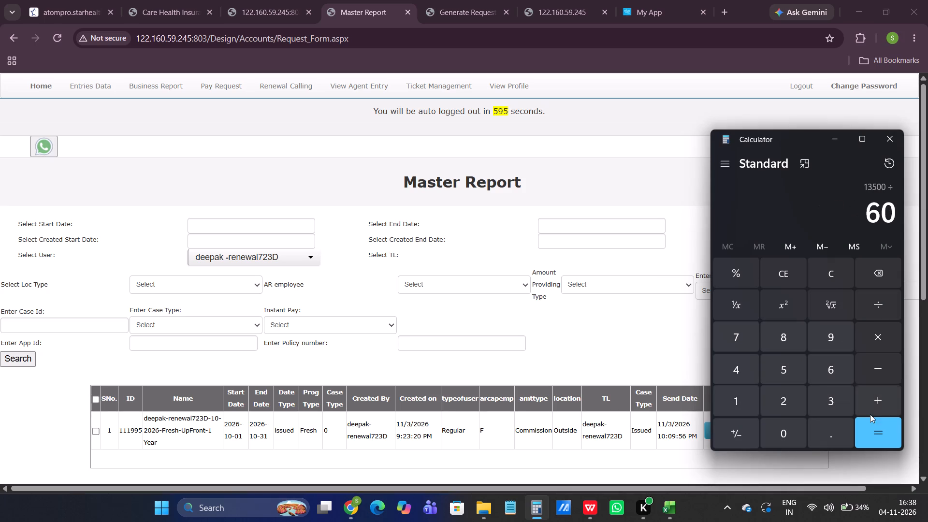
left_click(884, 436)
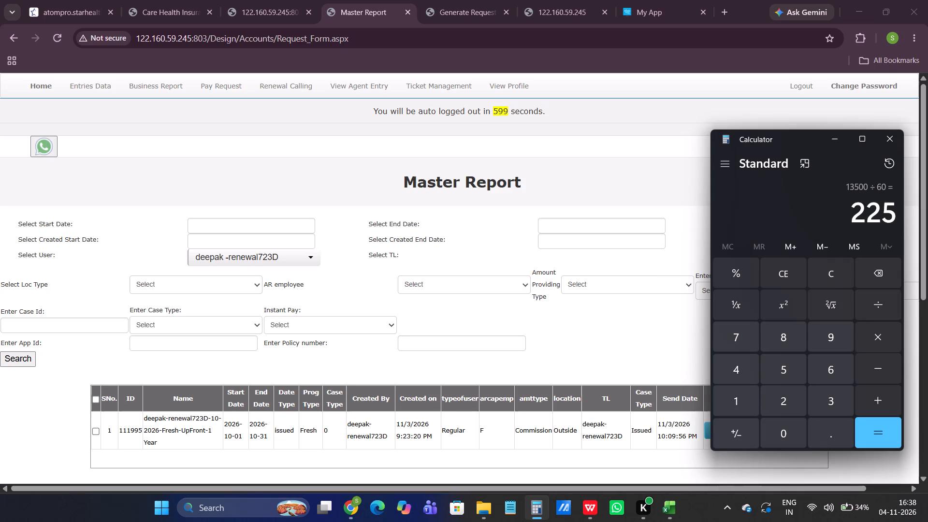
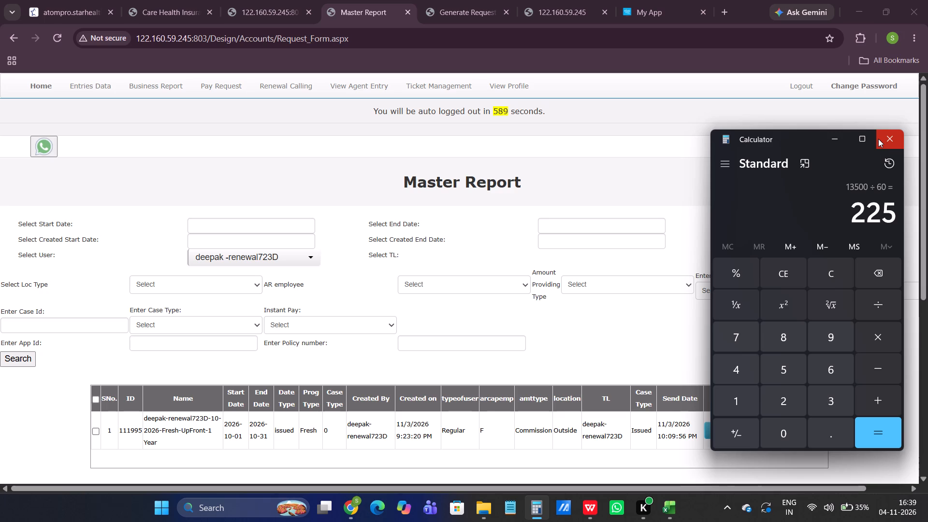
Return to the Closed Master Report result for the searched application ID and close Calculator.
left_click(694, 181)
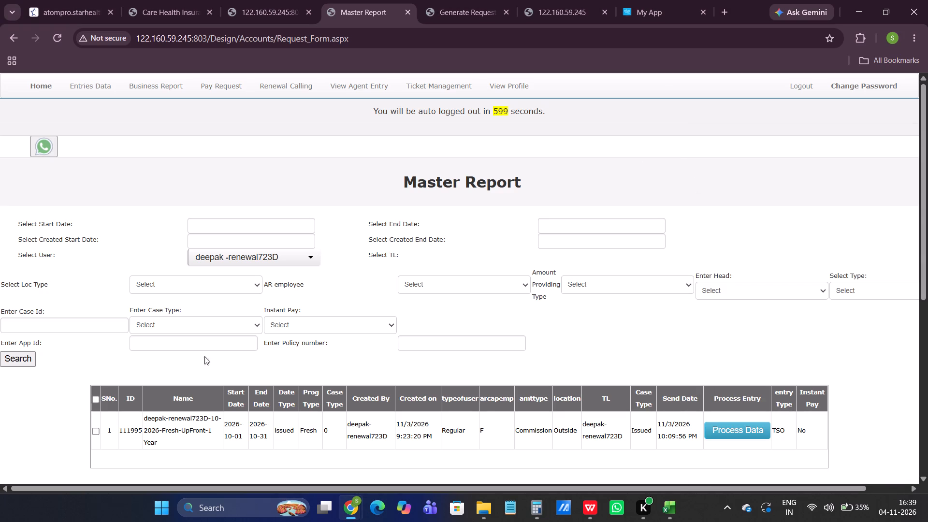
scroll(439, 337, "down", 8)
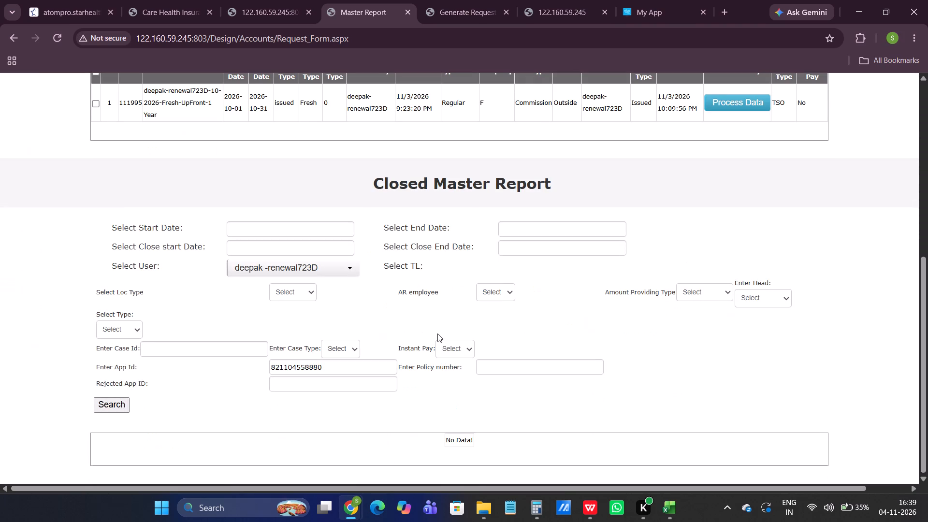
key("alt+Tab")
left_click(888, 140)
Switch to the Excel sheet and record "pending" in cell G94 for the application ID in that row.
key("alt+Tab")
key("Tab")
key("Tab")
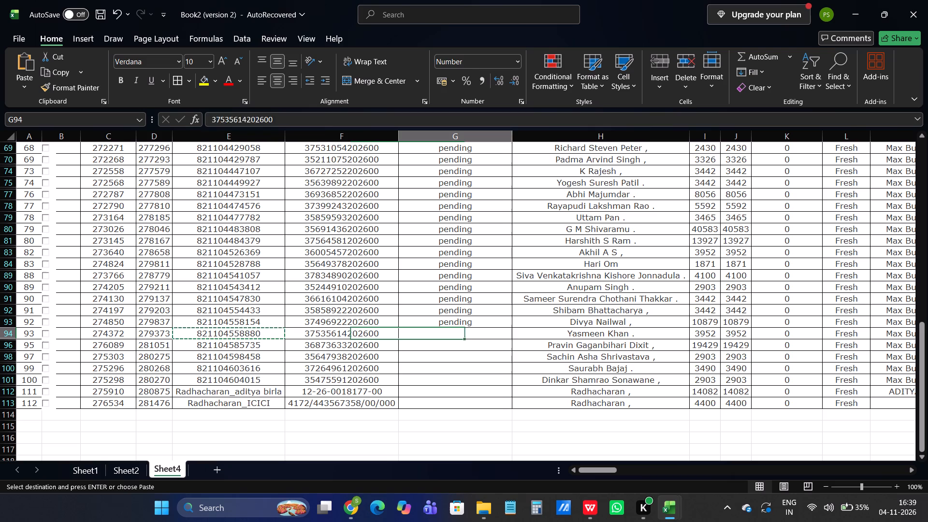
key("p")
key("Return")
Copy the application ID from cell E96 and search for it by App Id in the browser's Closed Master Report.
key("ctrl+c")
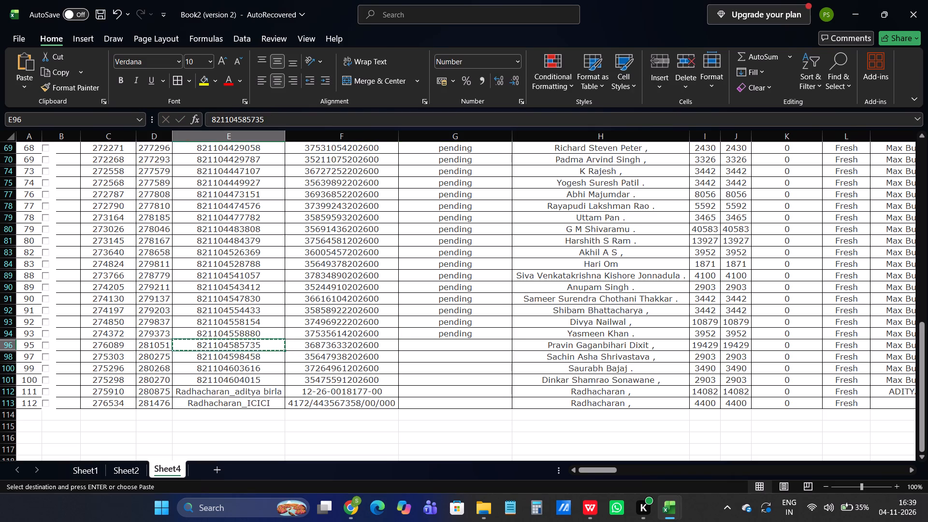
key("alt+Tab")
double_click(329, 370)
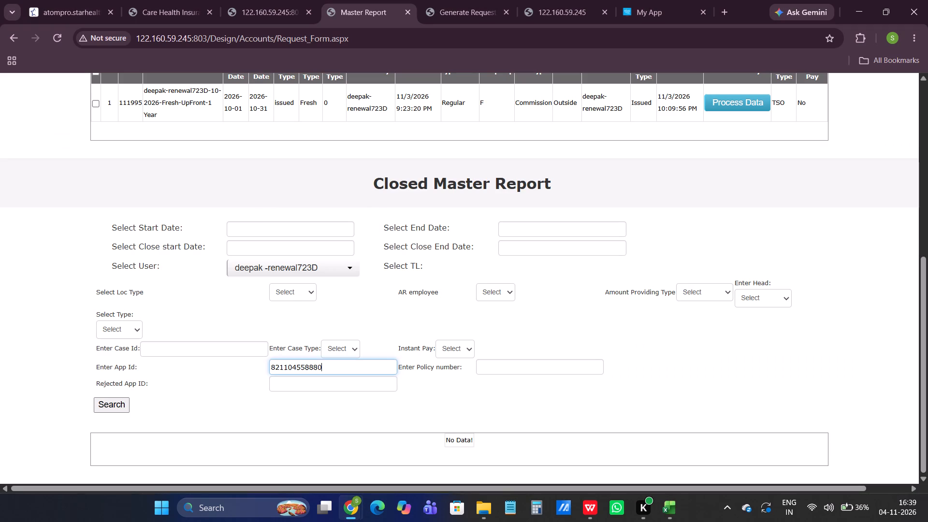
double_click(327, 370)
key("ctrl+v")
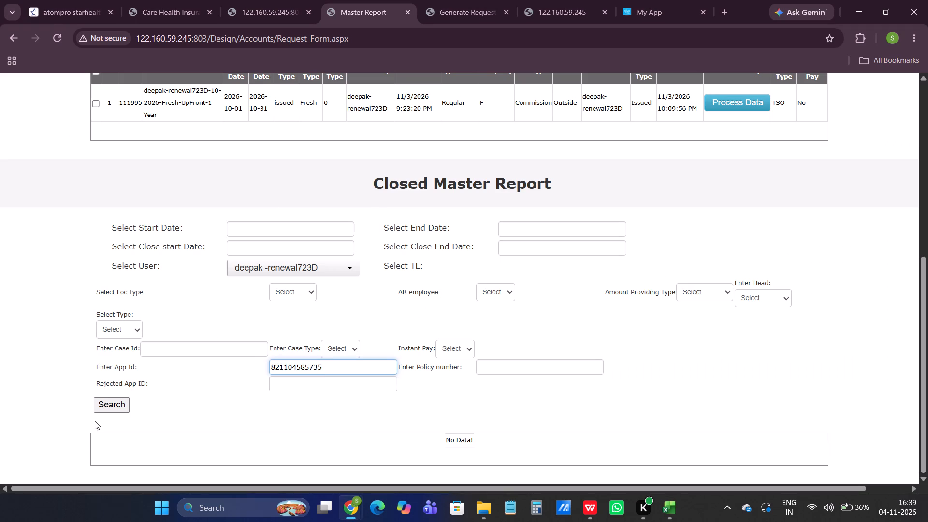
left_click(98, 408)
scroll(314, 352, "down", 8)
Back in the Excel sheet, record "pending" in cell G96 for the application ID in that row.
key("alt+Tab")
key("Tab")
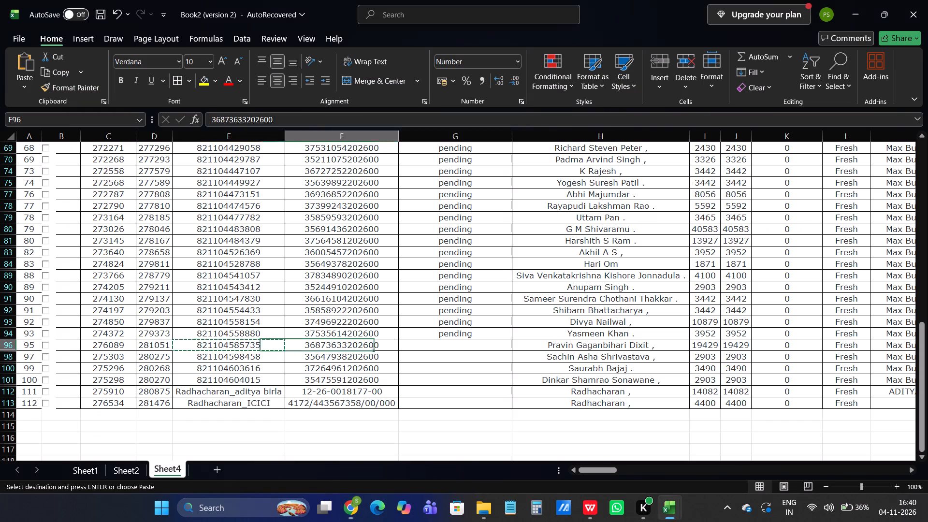
key("Tab")
key("p")
key("Return")
Copy the application ID from cell E98 and search for it by App Id in the browser's Closed Master Report.
key("ctrl+c")
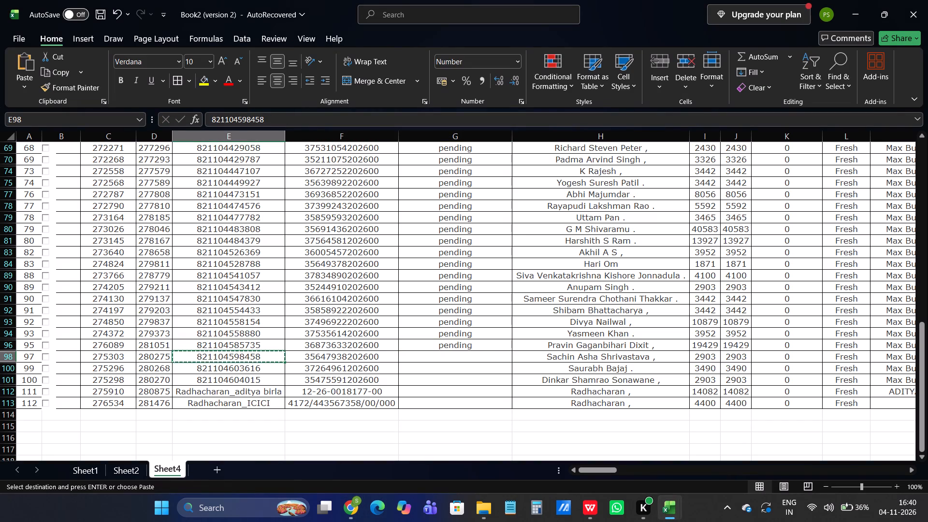
key("alt+Tab")
double_click(295, 372)
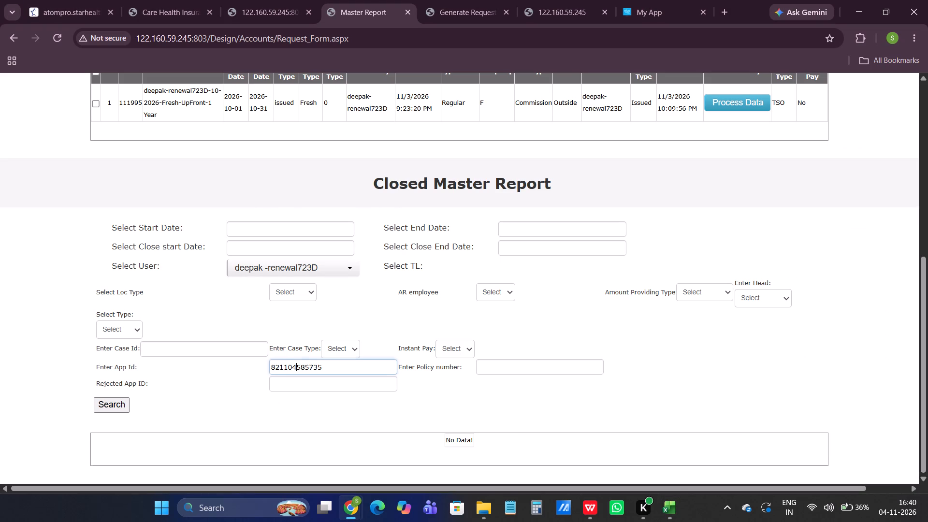
key("ctrl+v")
left_click(116, 400)
scroll(193, 312, "down", 16)
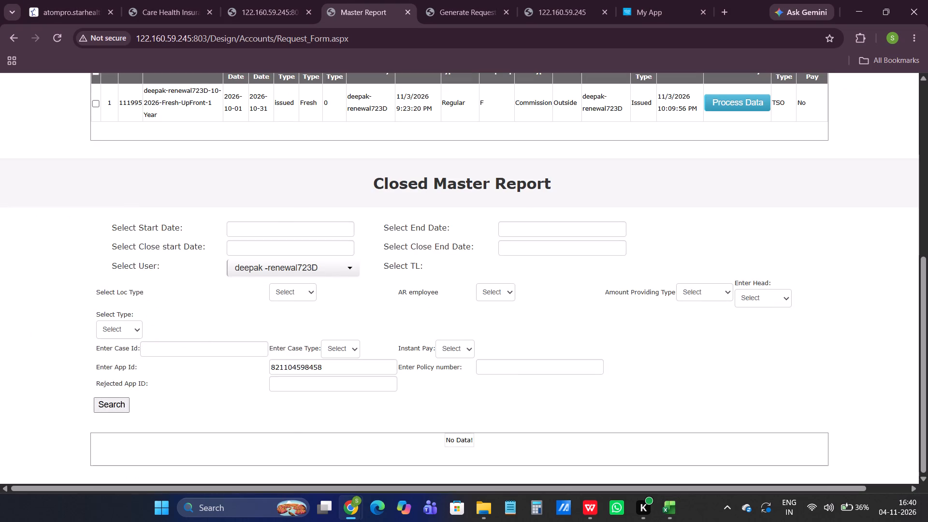
Back in the Excel sheet, record "pending" in cell G98 for the application ID in that row.
key("alt+Tab")
key("Tab")
key("Tab")
key("p")
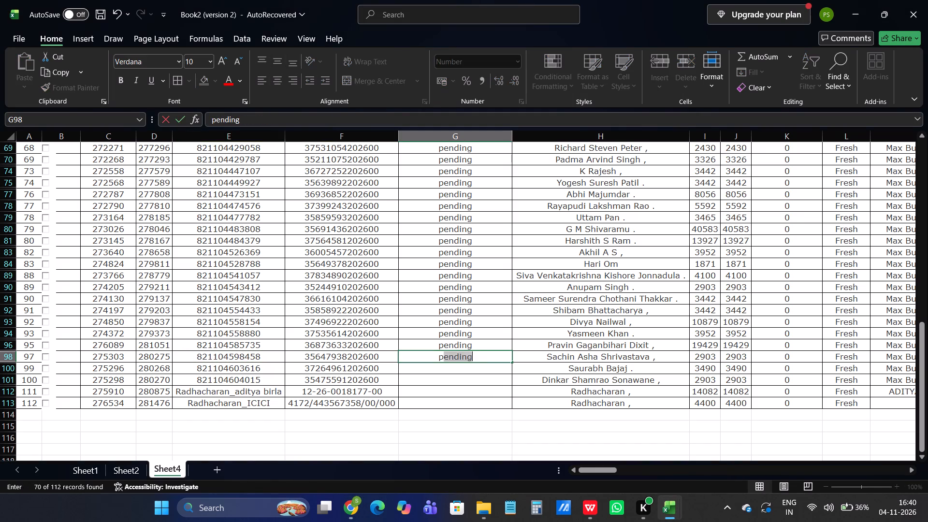
key("Return")
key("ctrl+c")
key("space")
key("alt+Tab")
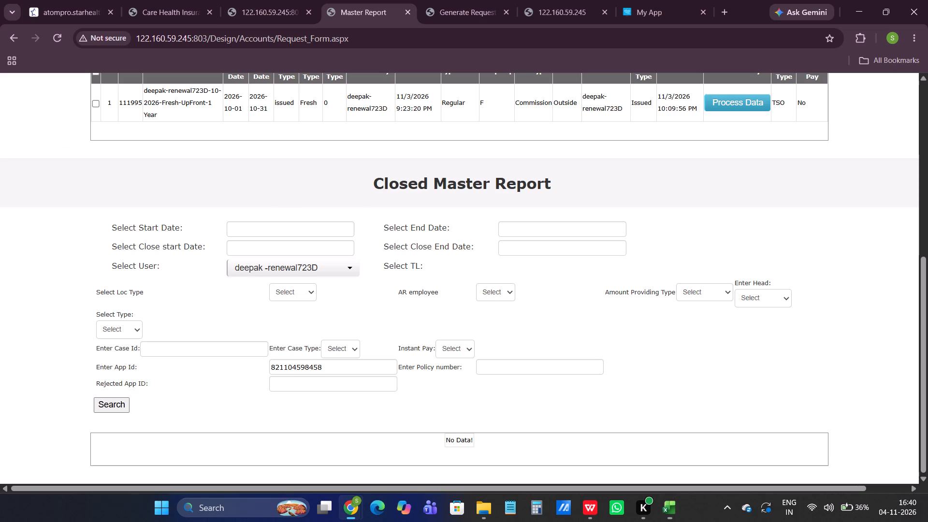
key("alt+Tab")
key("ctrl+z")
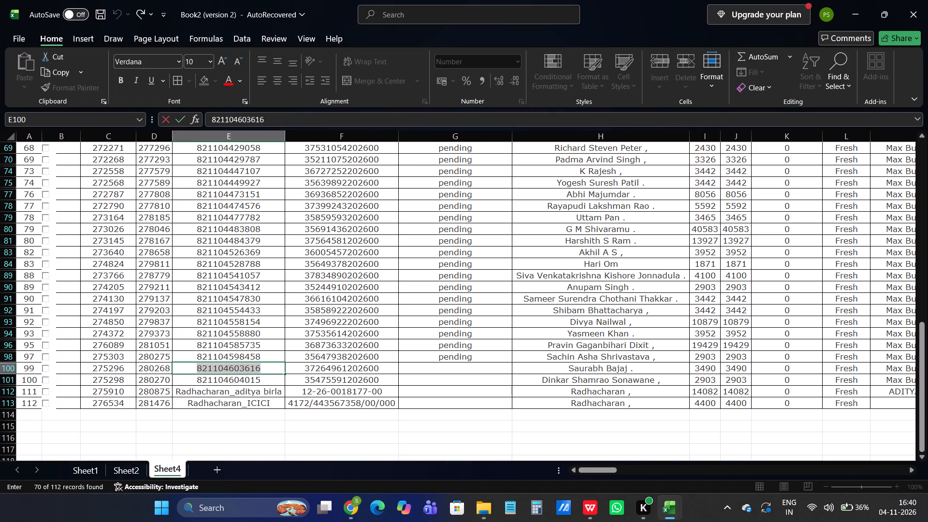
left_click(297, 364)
Copy the application ID from cell E100 and search for it by App Id in the browser's Closed Master Report.
left_click(260, 367)
key("ctrl+c")
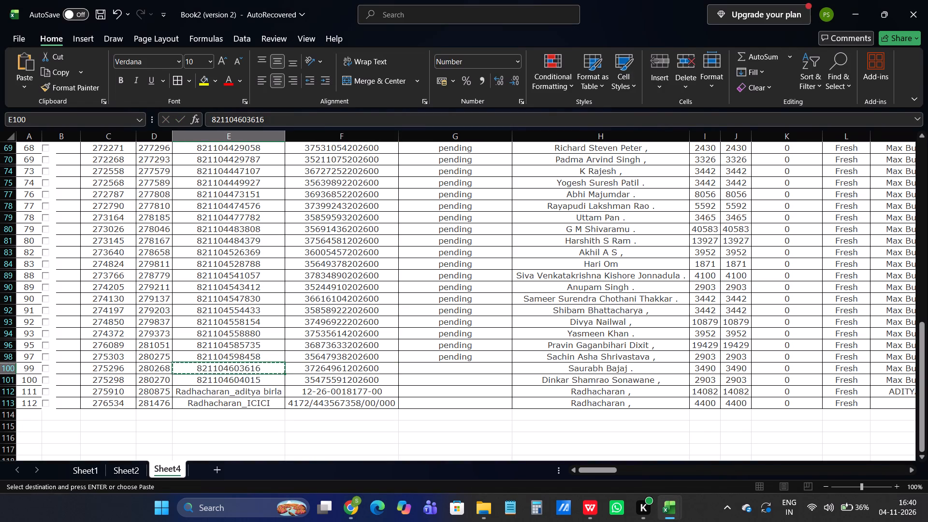
key("alt+Tab")
triple_click(342, 368)
key("ctrl+v")
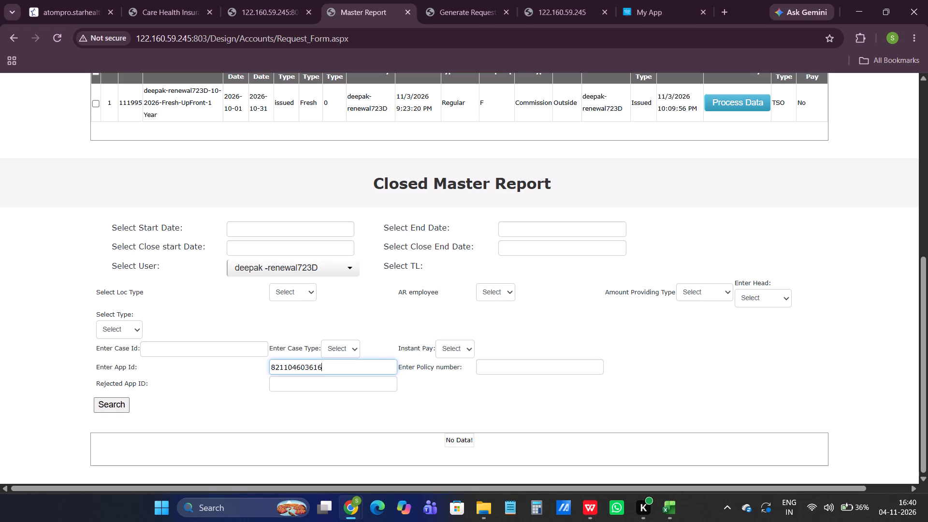
left_click(123, 401)
scroll(219, 353, "down", 13)
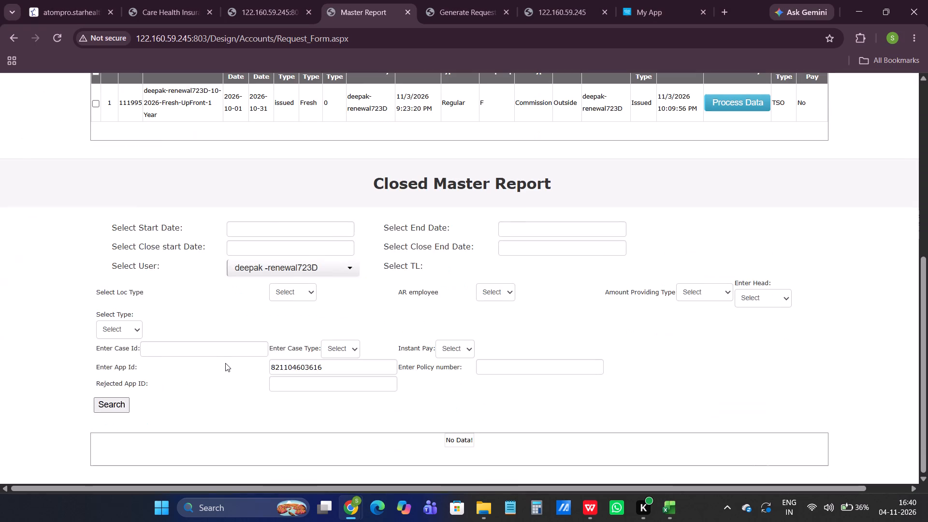
Back in the Excel sheet, record "pending" in cell G100 for the application ID in that row.
key("alt+Tab")
key("Tab")
key("Tab")
key("Tab")
key("Left")
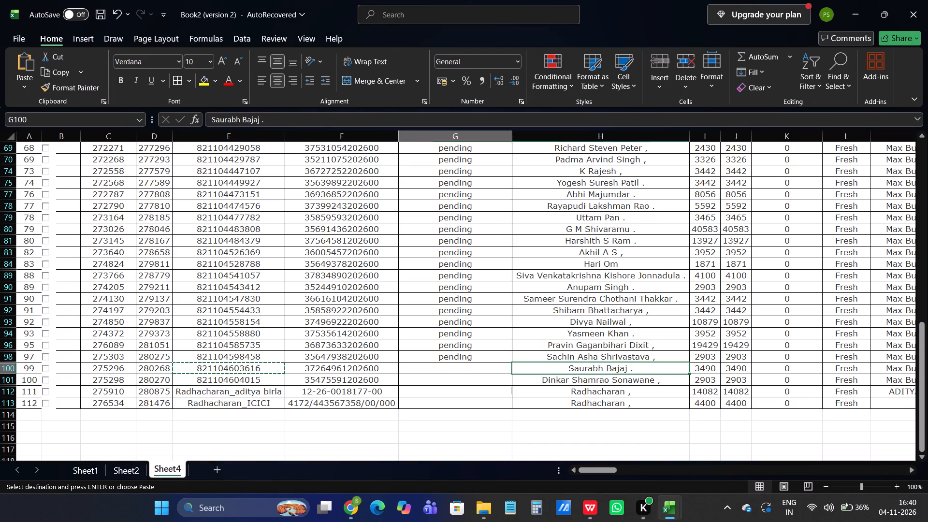
key("p")
key("Return")
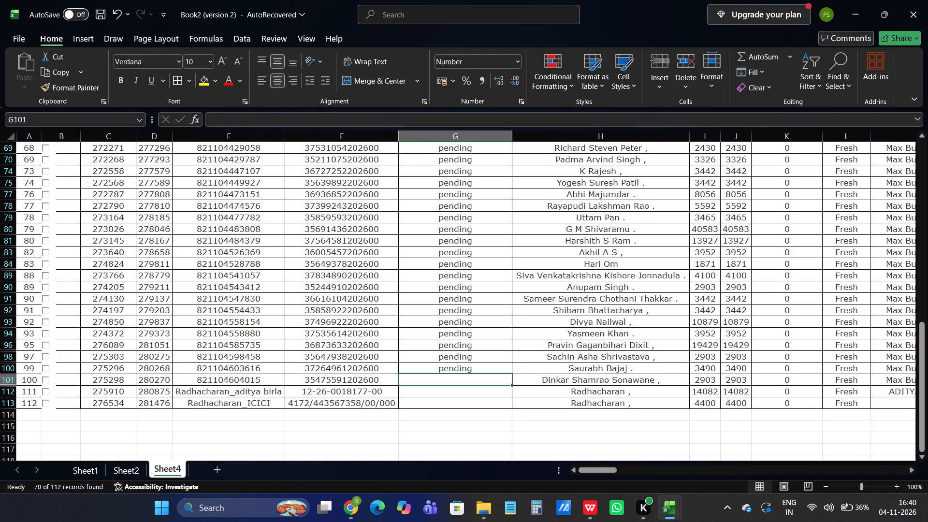
Copy the application ID from cell E101 and search for it by App Id in the browser's Closed Master Report.
key("Left")
key("Left")
key("ctrl+c")
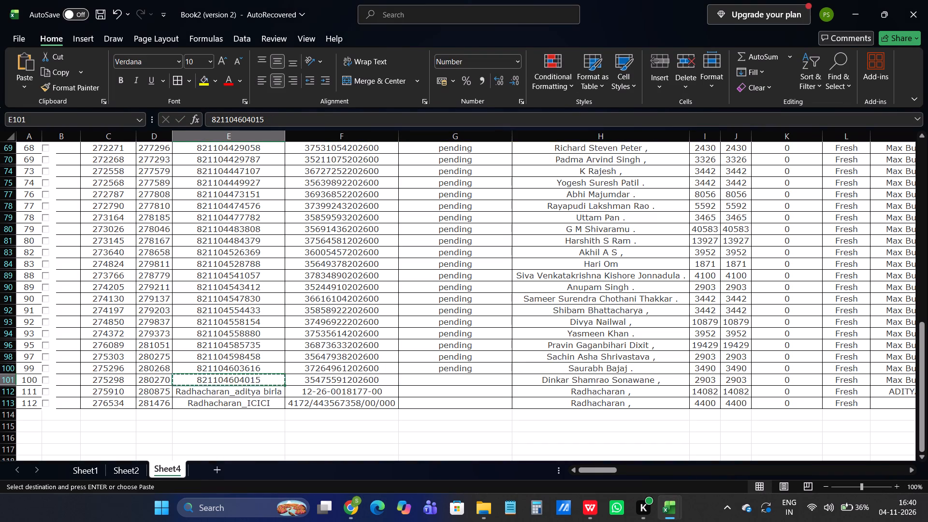
key("alt+Tab")
double_click(279, 366)
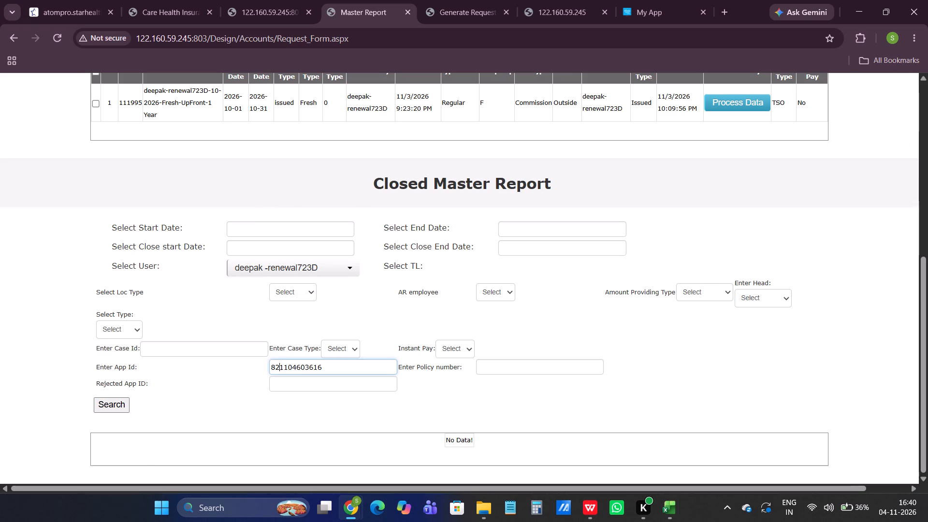
key("ctrl+v")
double_click(130, 401)
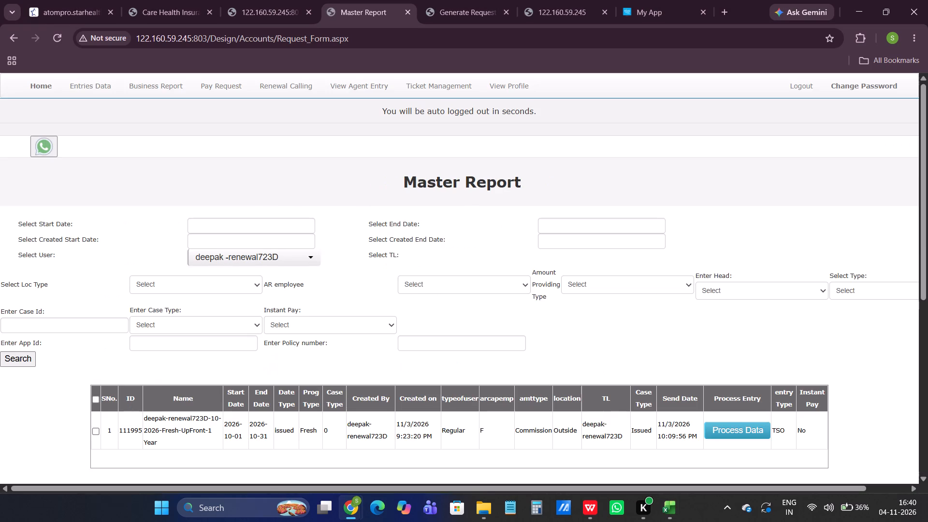
scroll(160, 373, "down", 7)
Back in the Excel sheet, record "pending" in cell G101 for the application ID in that row.
key("alt+Tab")
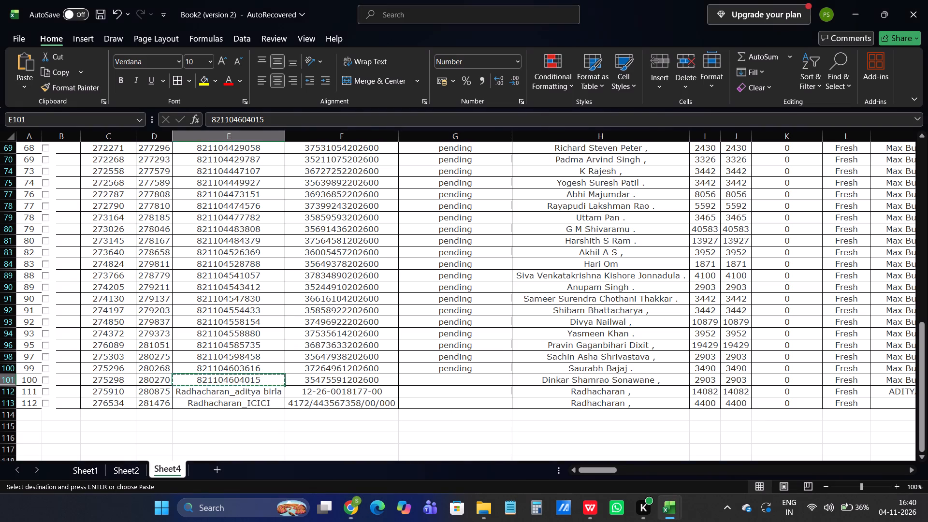
key("Tab")
key("Tab")
key("p")
key("Return")
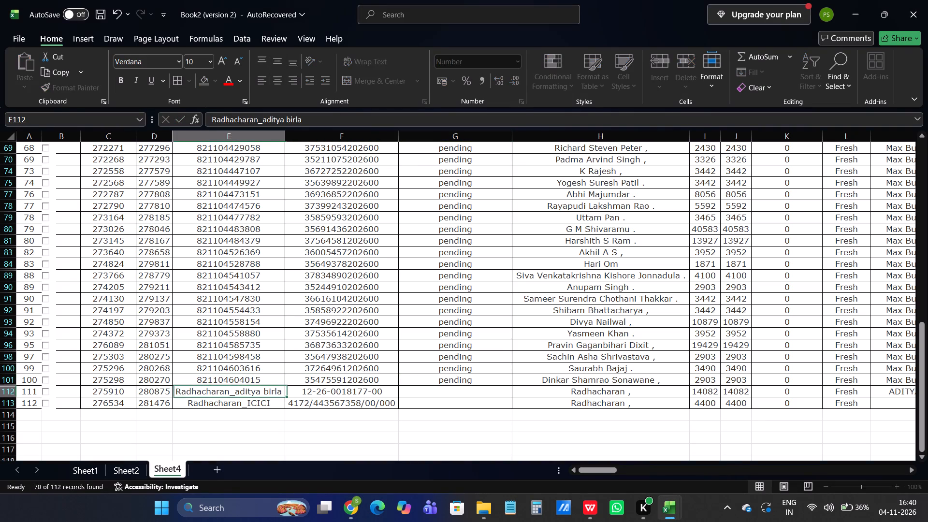
Copy the text entry from cell E112 and search for it by App Id in the browser's Closed Master Report.
key("ctrl+c")
key("alt+Tab")
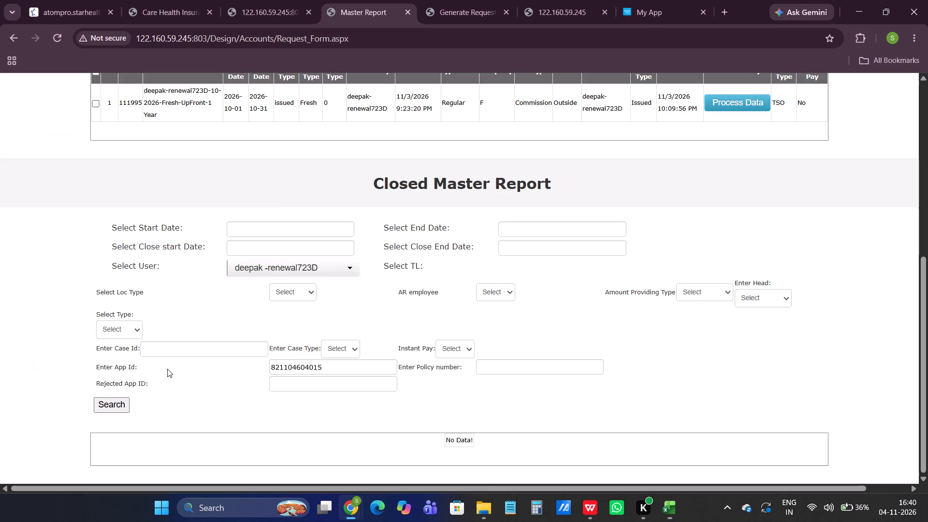
double_click(294, 367)
key("ctrl+v")
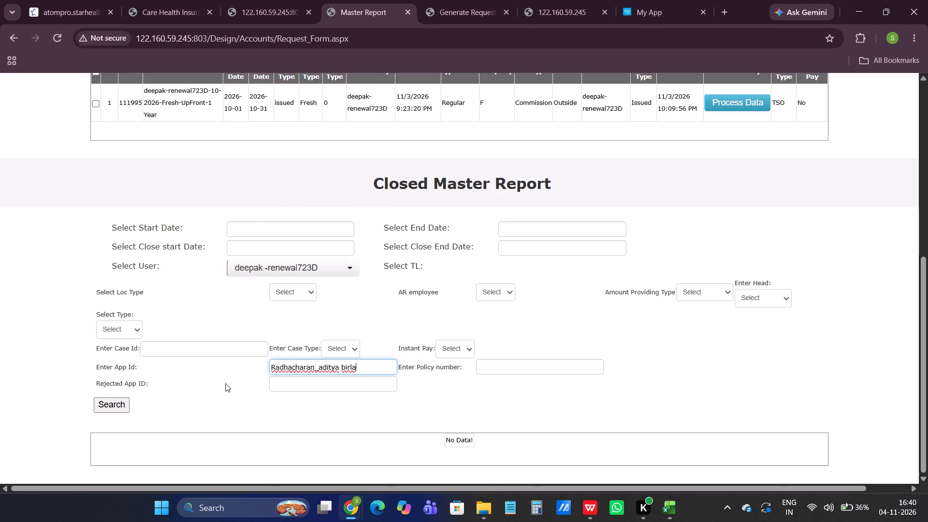
left_click(111, 404)
scroll(221, 380, "down", 11)
Back in the Excel sheet, record "pending" in cell G112 for the entry in that row.
key("alt+Tab")
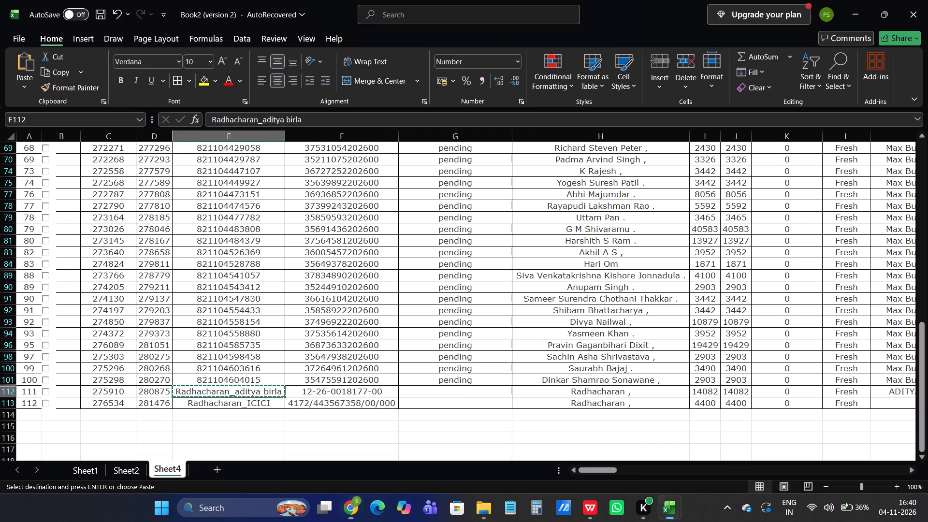
key("Tab")
key("Tab")
key("p")
key("Return")
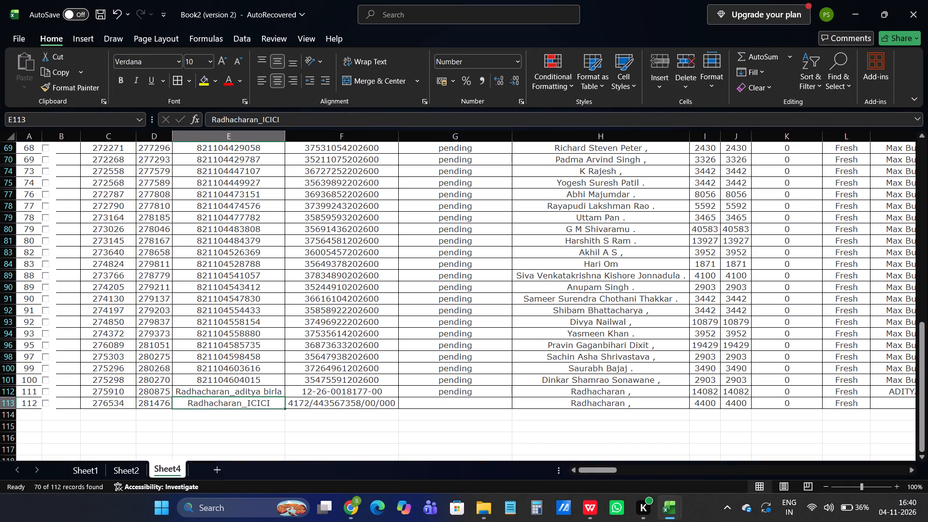
Copy the text entry from cell E113 and search for it by App Id in the browser's Closed Master Report.
key("ctrl+c")
key("alt+Tab")
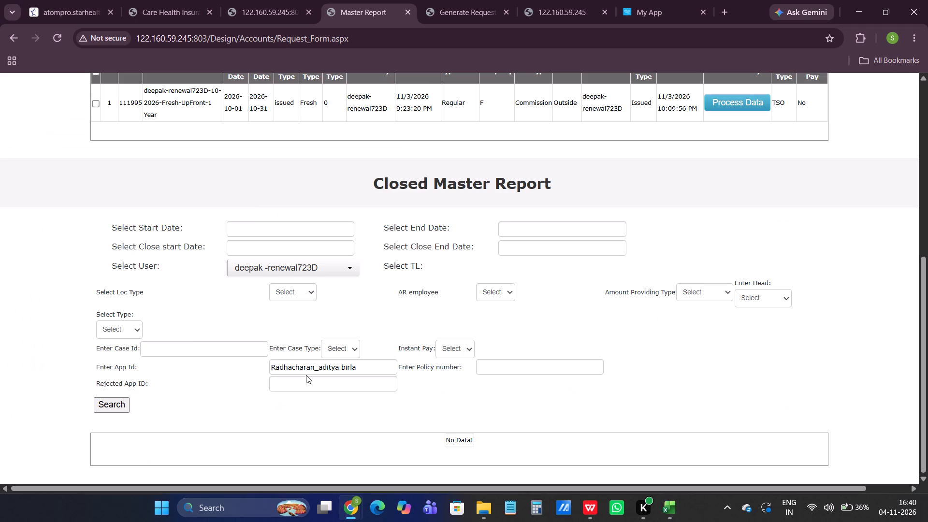
left_click_drag(357, 369, 234, 354)
key("ctrl+v")
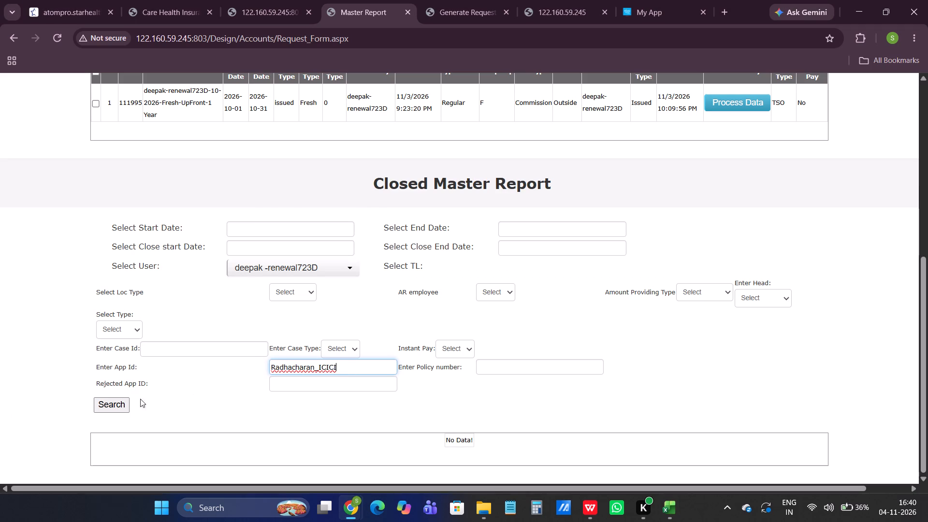
left_click(118, 399)
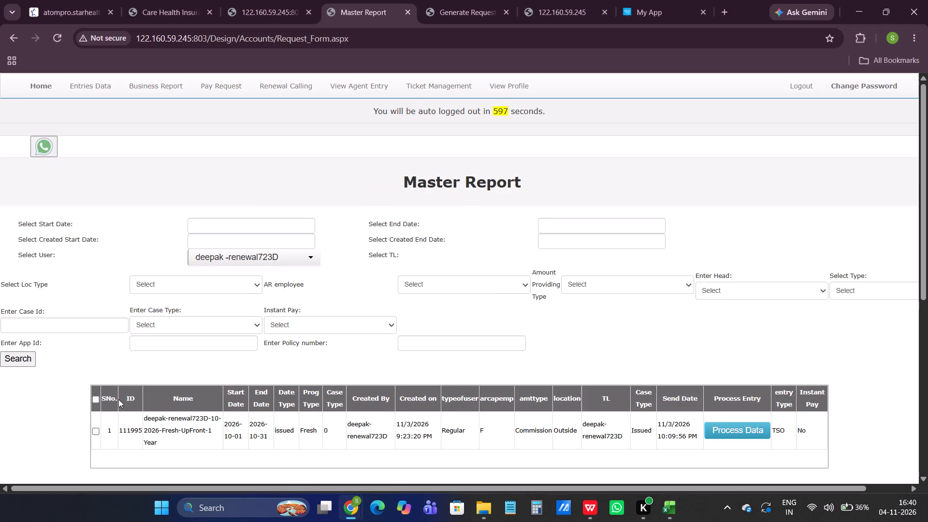
scroll(266, 437, "down", 13)
key("alt+Tab")
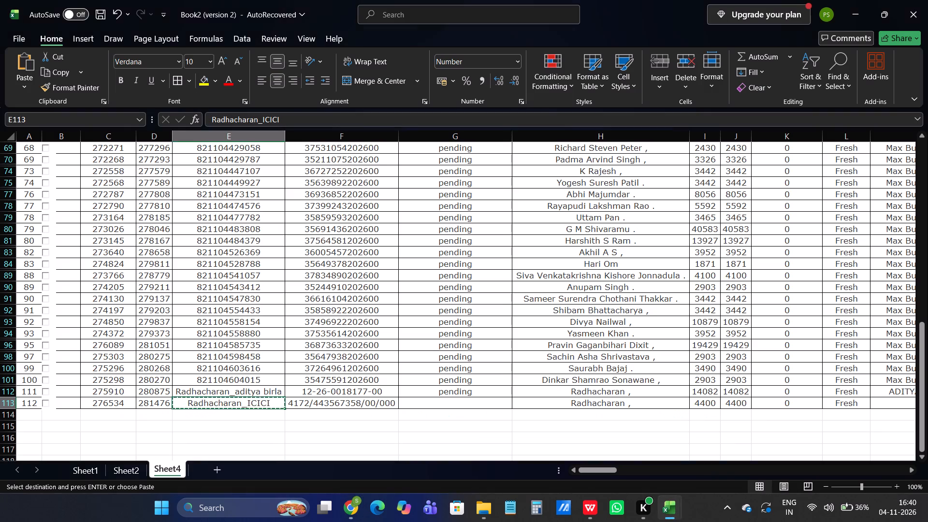
key("alt+Tab")
left_click_drag(354, 372, 221, 346)
Back in the Excel sheet, record "pending" in cell G113 for the last filtered entry.
key("alt+Tab")
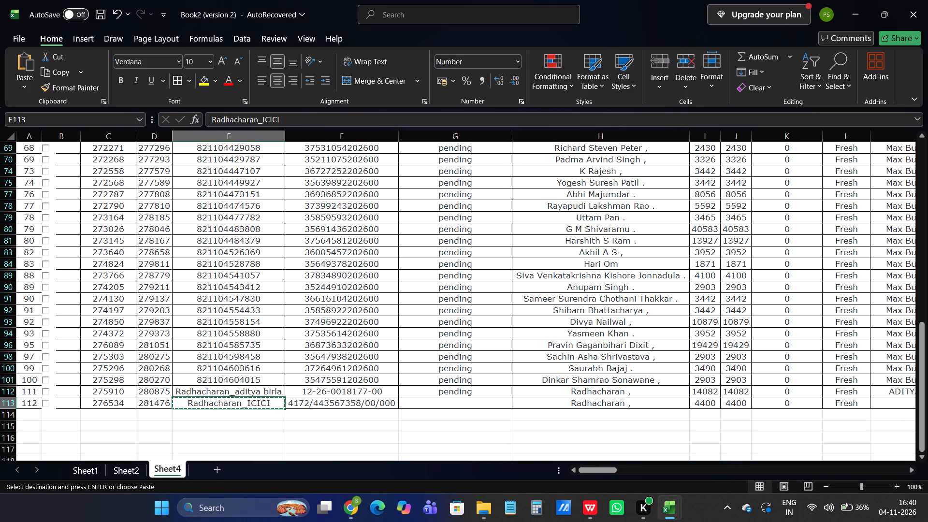
key("Tab")
key("Tab")
key("p")
key("Return")
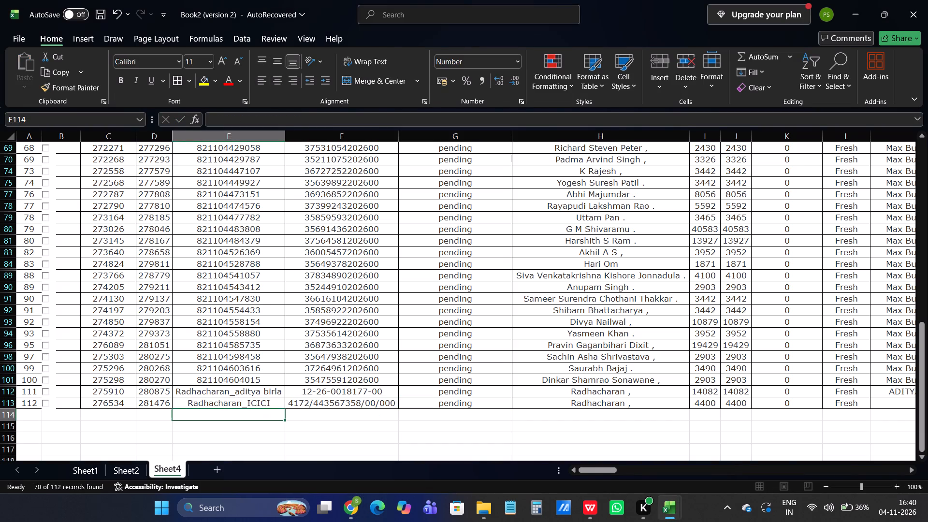
Select all the filtered TSO Finalpayout values in column AA, from row 3 to row 113, to check their total.
scroll(467, 278, "up", 19)
left_click(455, 264)
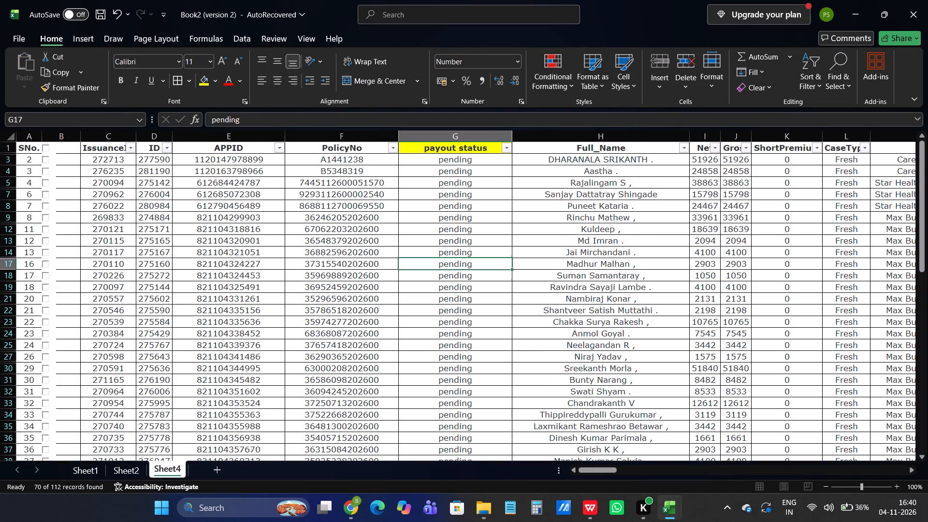
left_click(456, 150)
key("Right")
key("Right")
key("Right")
key("Right")
key("Right")
key("Right")
key("Right")
key("Right")
key("Right")
key("Right")
key("Right")
key("Right")
key("Right")
key("Right")
key("Right")
key("Right")
key("Right")
key("Right")
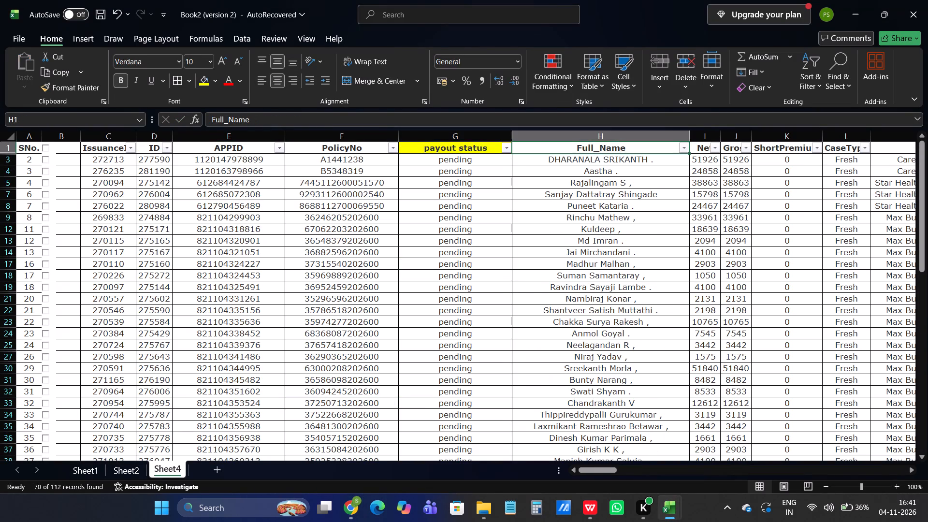
key("Right")
key("Right")
key("Right")
key("Right")
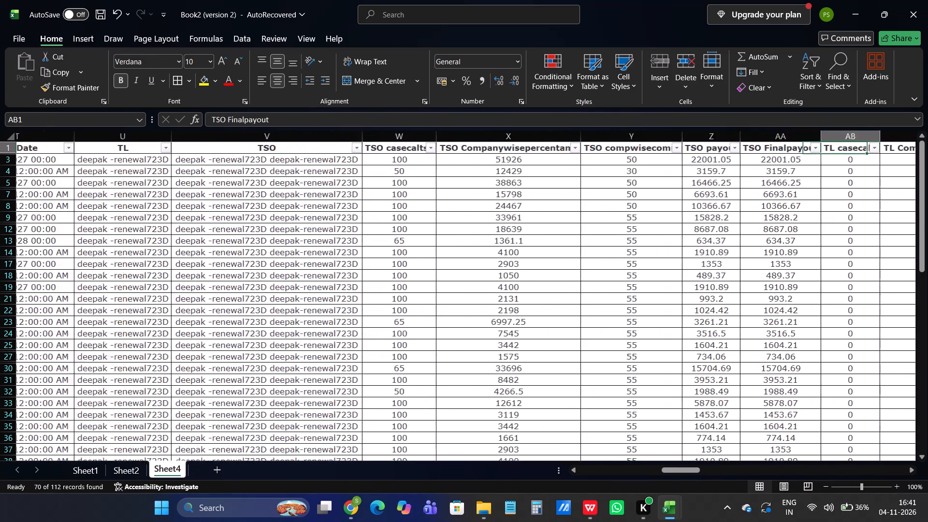
key("Left")
key("Down")
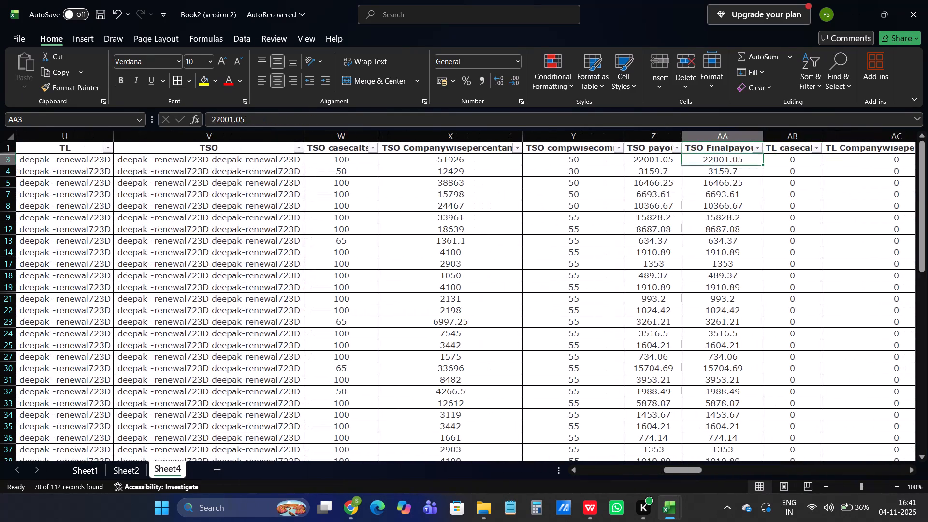
key("ctrl+shift+Down")
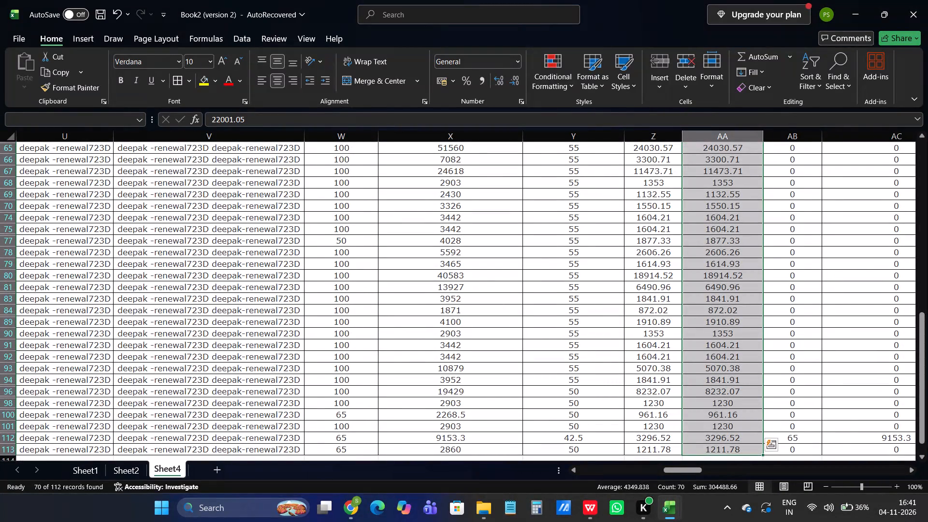
scroll(579, 255, "up", 20)
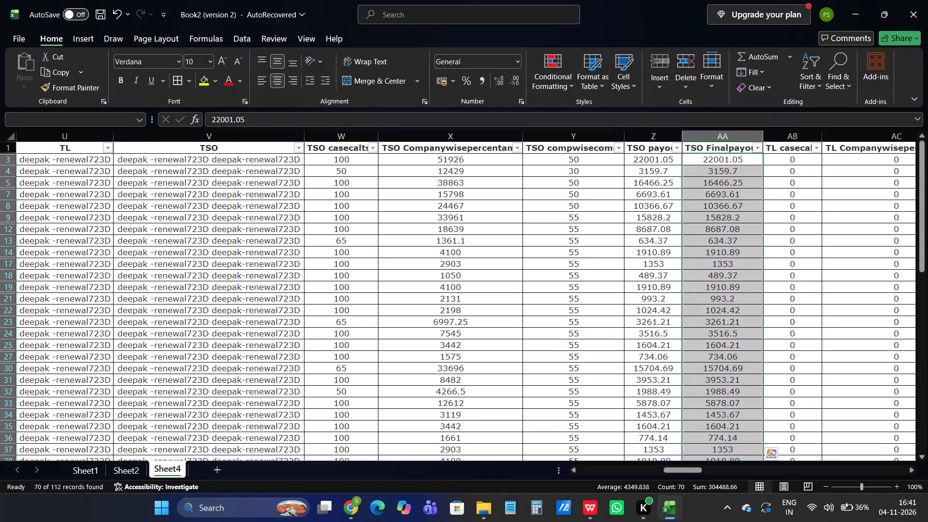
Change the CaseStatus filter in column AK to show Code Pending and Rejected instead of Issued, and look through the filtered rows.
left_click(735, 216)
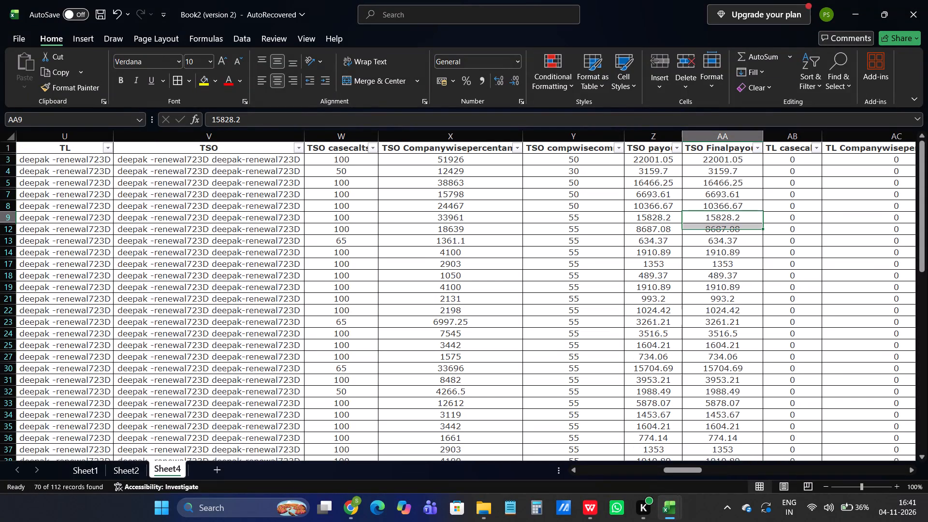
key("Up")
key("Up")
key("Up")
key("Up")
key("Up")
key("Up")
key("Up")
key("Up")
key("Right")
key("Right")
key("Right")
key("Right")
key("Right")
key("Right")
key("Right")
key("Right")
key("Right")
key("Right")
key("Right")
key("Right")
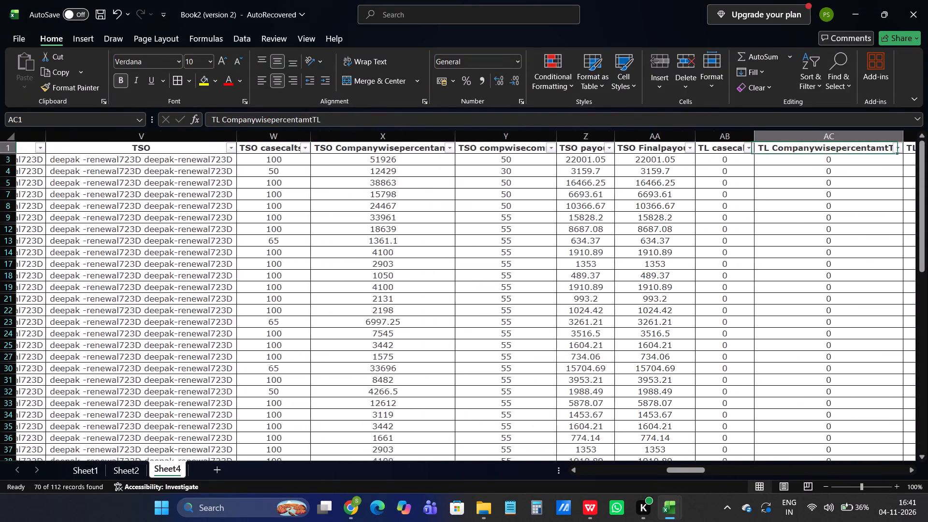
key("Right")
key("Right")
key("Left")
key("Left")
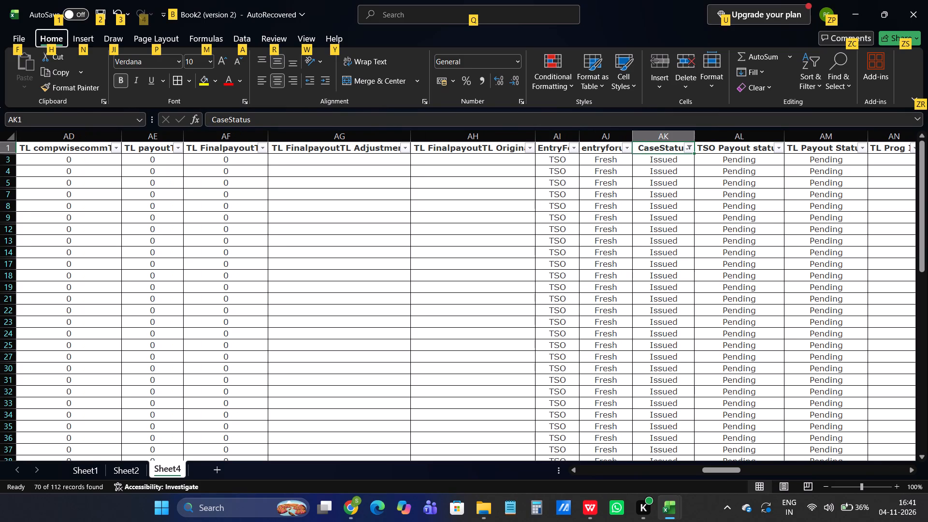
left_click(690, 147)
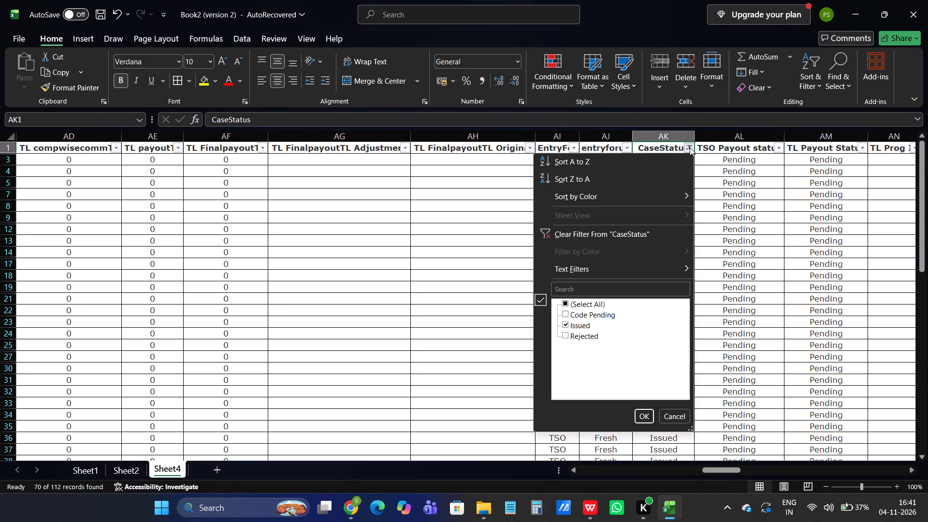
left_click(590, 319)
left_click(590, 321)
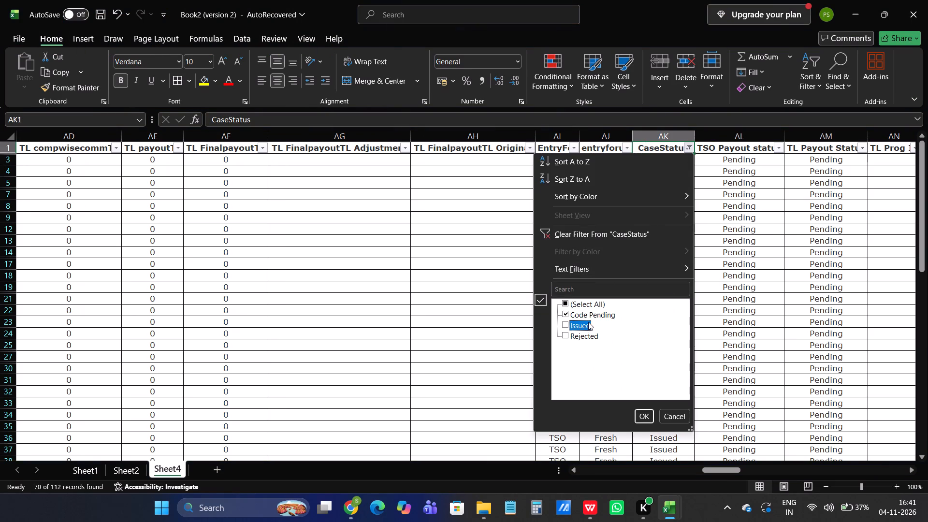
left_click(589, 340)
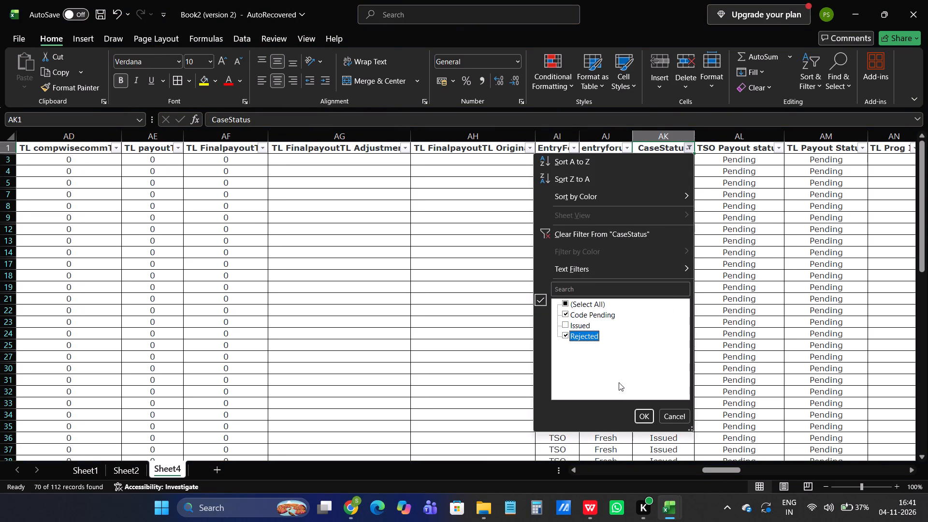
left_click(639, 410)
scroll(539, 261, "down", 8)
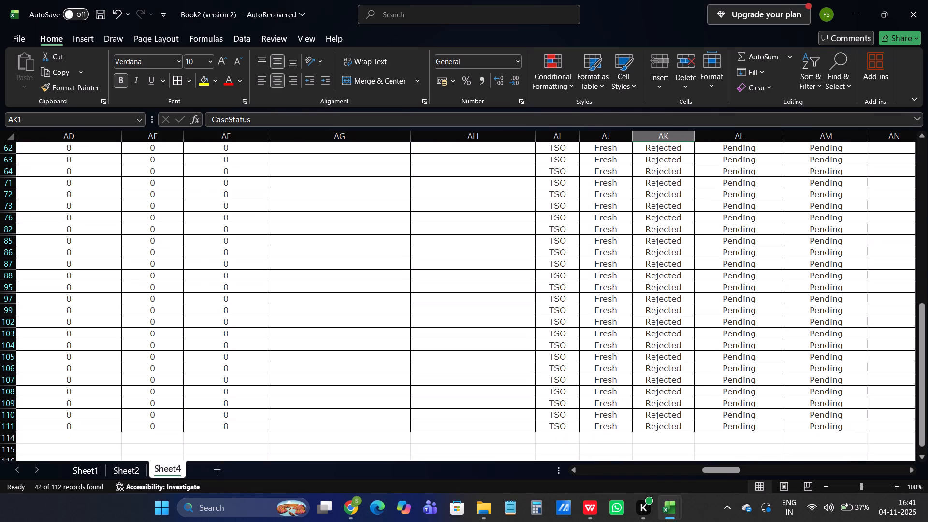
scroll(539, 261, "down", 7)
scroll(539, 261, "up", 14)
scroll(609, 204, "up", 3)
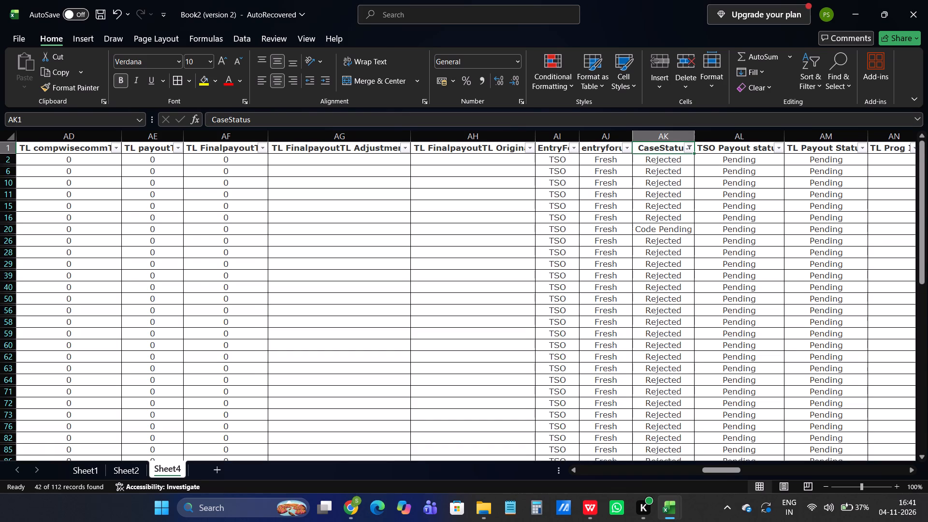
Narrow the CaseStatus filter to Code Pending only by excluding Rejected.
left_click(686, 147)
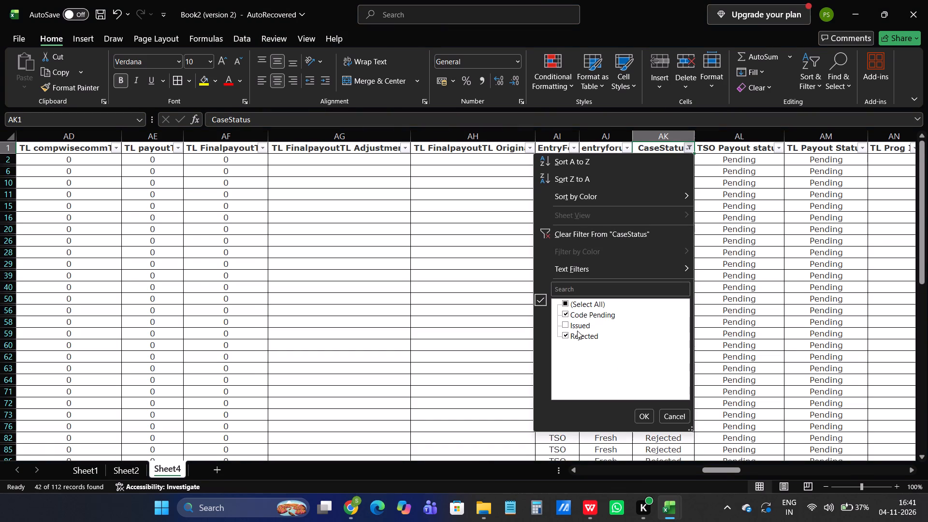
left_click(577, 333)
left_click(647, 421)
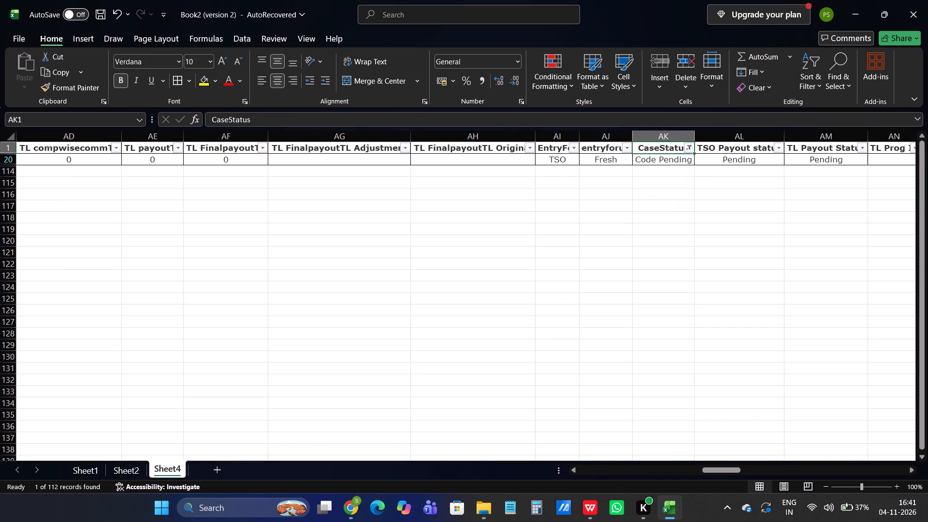
Examine the Code Pending row's details back to the first columns, including its APPID and payout status.
left_click(594, 204)
key("Left")
key("Left")
key("Left")
key("Left")
key("Left")
key("Left")
key("Left")
key("Left")
key("Left")
key("Left")
key("Left")
key("Left")
key("Left")
key("Left")
key("Left")
key("Left")
key("Left")
key("Left")
key("Left")
key("Left")
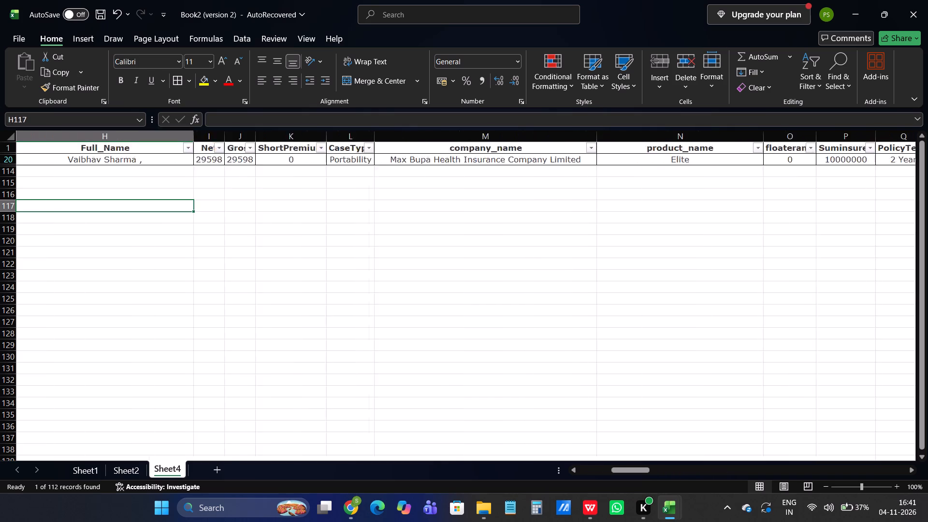
key("Left")
key("Left")
key("Left")
key("Left")
key("Left")
key("Left")
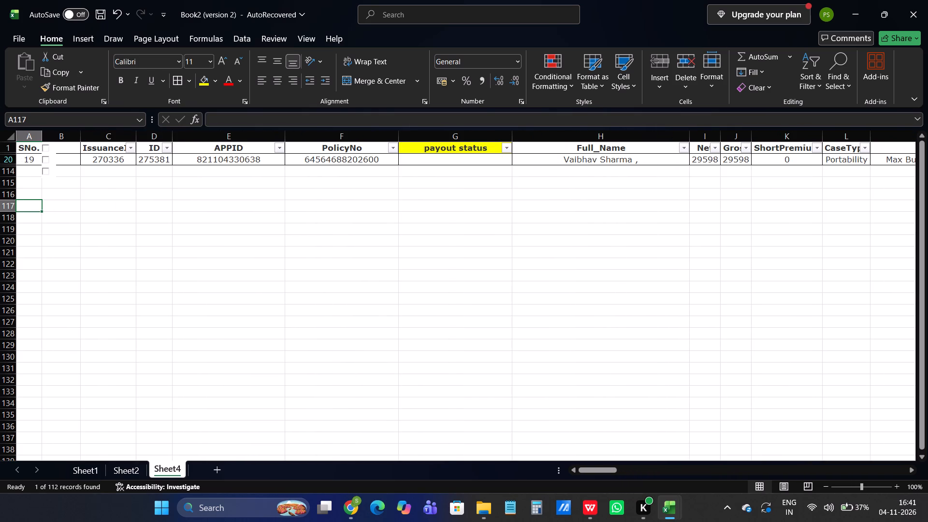
key("Left")
Change the CaseStatus filter in column AK to show only Rejected rows.
left_click(363, 148)
key("Right")
key("Right")
key("Right")
key("Right")
key("Right")
key("Right")
key("Right")
key("Right")
key("Right")
key("Right")
key("Right")
key("Right")
key("Right")
key("Right")
key("Right")
key("Right")
key("Right")
key("Right")
key("Right")
key("Right")
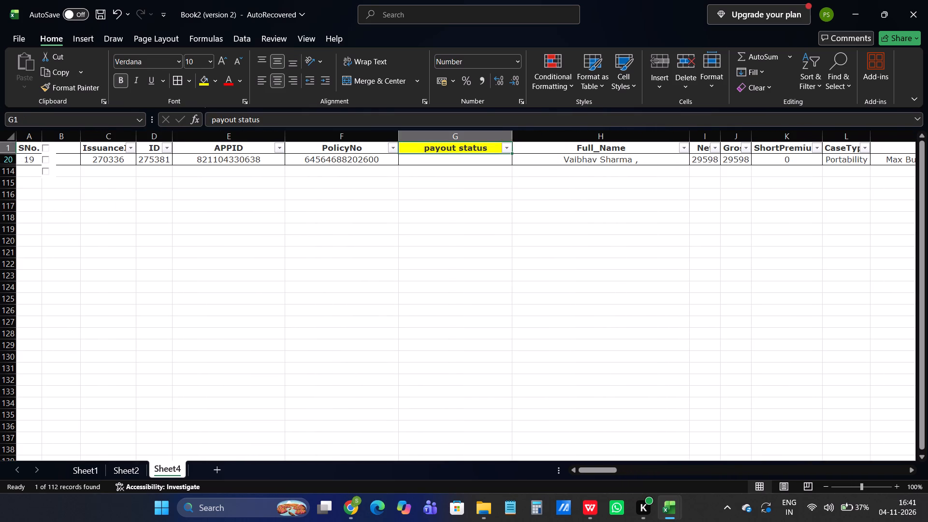
key("Right")
key("Right")
key("Right")
key("Right")
key("Right")
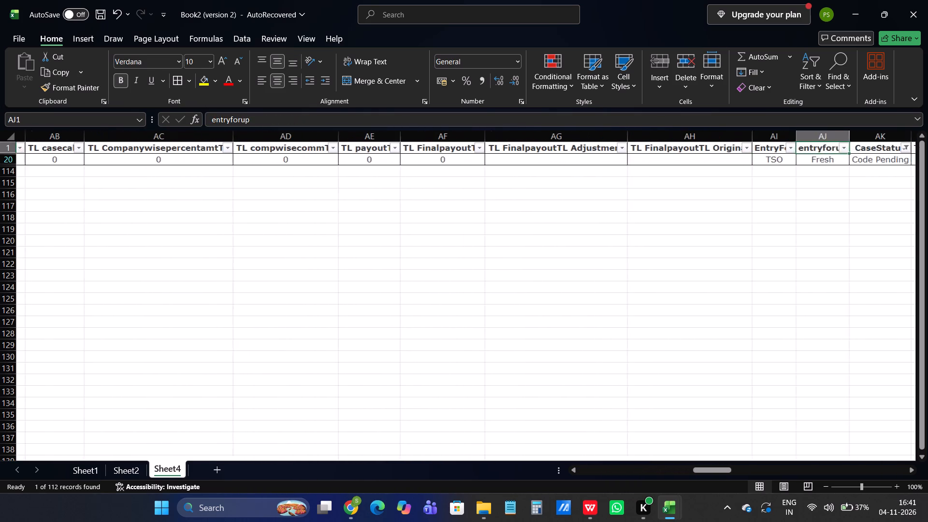
key("Right")
left_click(688, 150)
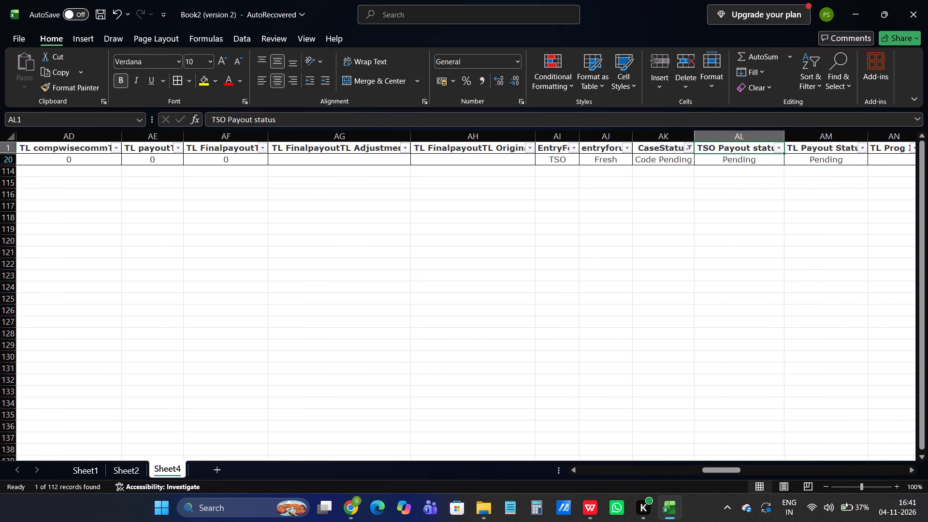
left_click(589, 338)
left_click(585, 307)
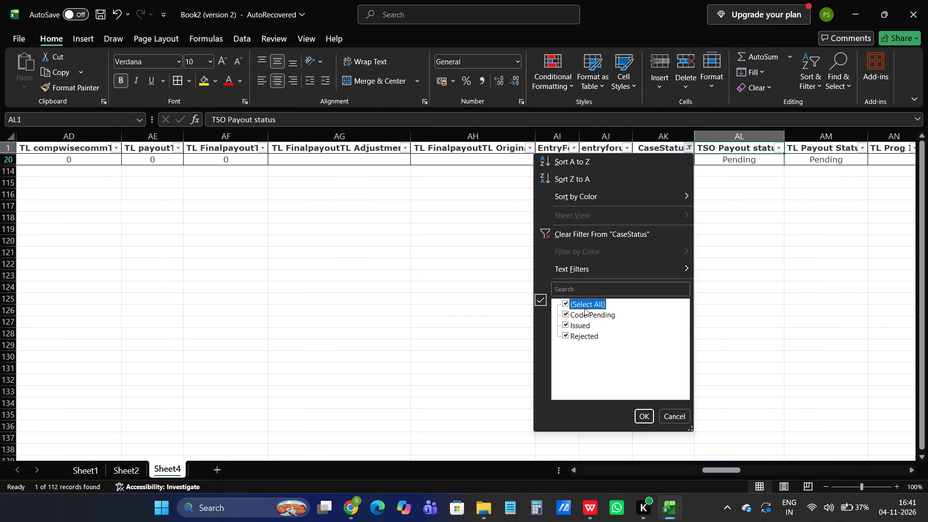
left_click(584, 308)
double_click(586, 312)
left_click(586, 312)
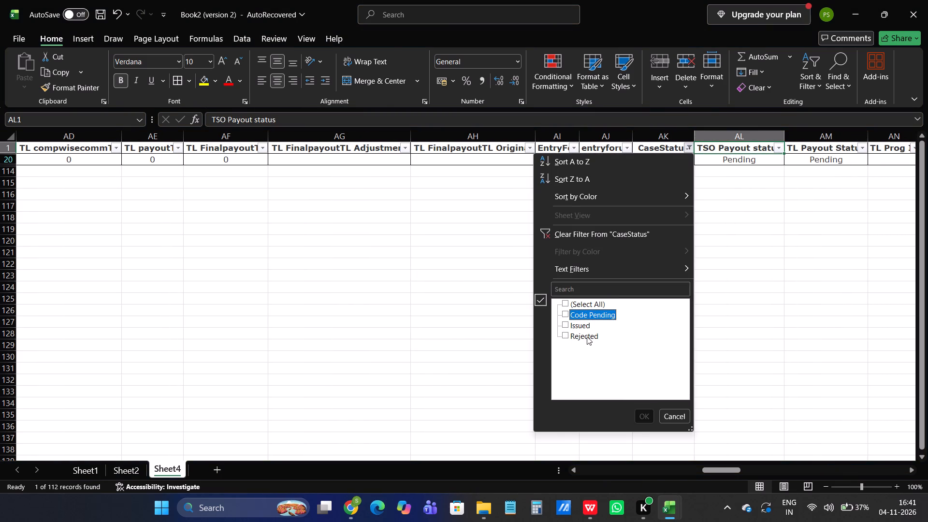
left_click(587, 337)
left_click(638, 414)
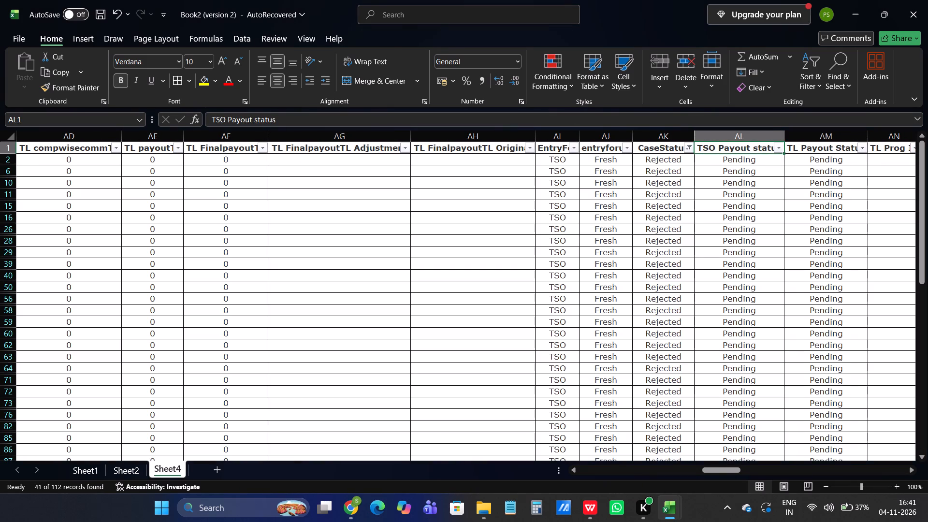
Examine the TSO and TL payout and commission columns across the filtered Rejected rows.
left_click(456, 233)
key("Left")
key("Left")
key("Left")
key("Left")
key("Left")
key("Left")
key("Left")
key("Left")
key("Left")
key("Left")
key("Left")
key("Left")
key("Left")
key("Left")
key("Left")
key("Left")
key("Left")
key("Left")
key("Left")
key("Left")
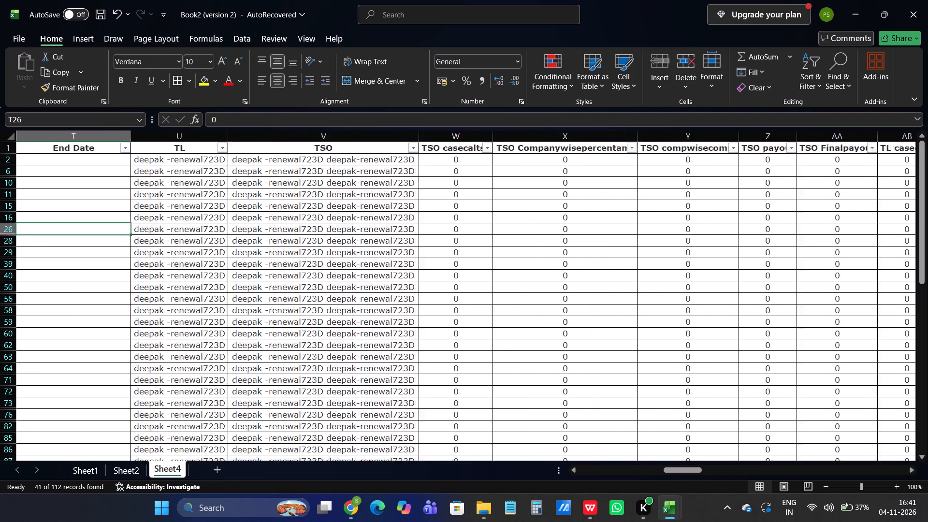
key("Right")
key("Right")
key("Right")
key("Right")
key("Right")
key("Right")
key("Right")
key("Right")
key("Right")
key("Right")
key("Right")
key("Right")
key("Right")
key("Right")
key("Right")
key("Right")
key("Right")
key("Right")
key("Right")
key("Right")
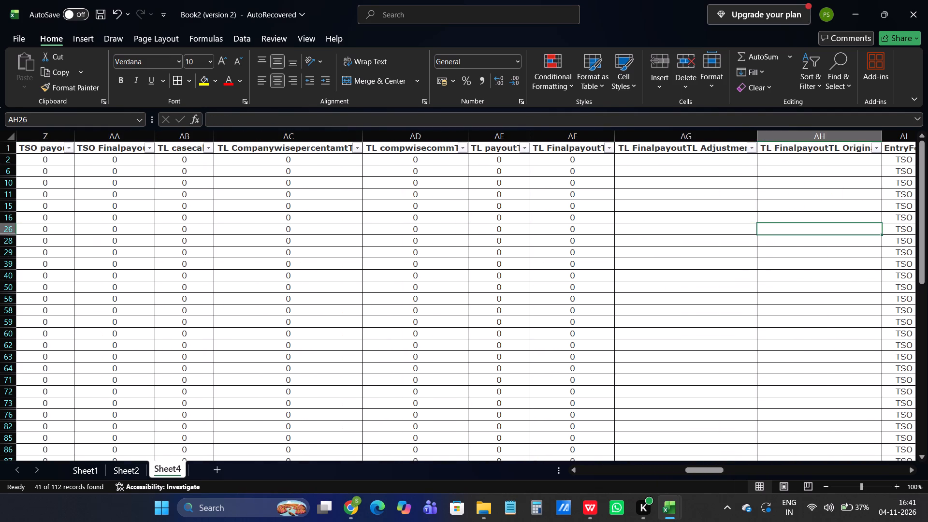
key("Left")
key("Left")
key("Left")
key("Left")
key("Left")
key("Left")
key("Left")
key("Left")
key("Down")
key("Down")
key("Down")
key("Down")
key("Down")
key("Down")
key("Down")
key("Down")
key("Down")
key("Down")
key("Down")
key("Down")
key("Down")
key("Down")
key("Down")
key("Down")
key("Down")
key("Down")
key("Down")
key("Down")
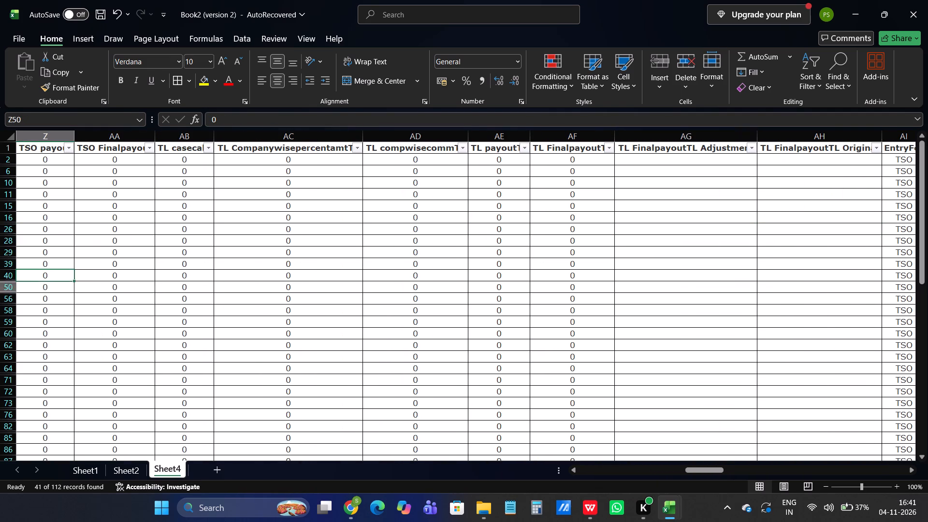
key("Up")
key("Up")
key("Up")
key("Up")
key("Up")
key("Up")
key("Up")
key("Up")
key("Up")
key("Up")
key("Up")
key("Up")
key("Up")
key("Up")
key("Up")
key("Up")
key("Up")
key("Up")
key("Up")
key("Up")
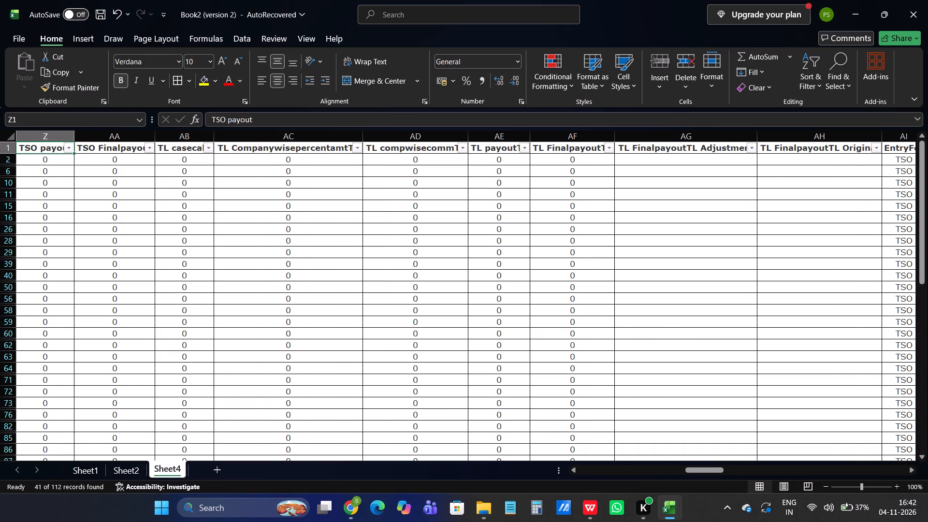
Review the Rejected rows' details back to the SNo. column, including the APPID, PolicyNo and payout status columns.
key("Left")
key("Left")
key("Left")
key("Left")
key("Left")
key("Left")
key("Left")
key("Left")
key("Left")
key("Left")
key("Left")
key("Left")
key("Left")
key("Left")
key("Left")
key("Left")
key("Left")
key("Left")
key("Left")
key("Left")
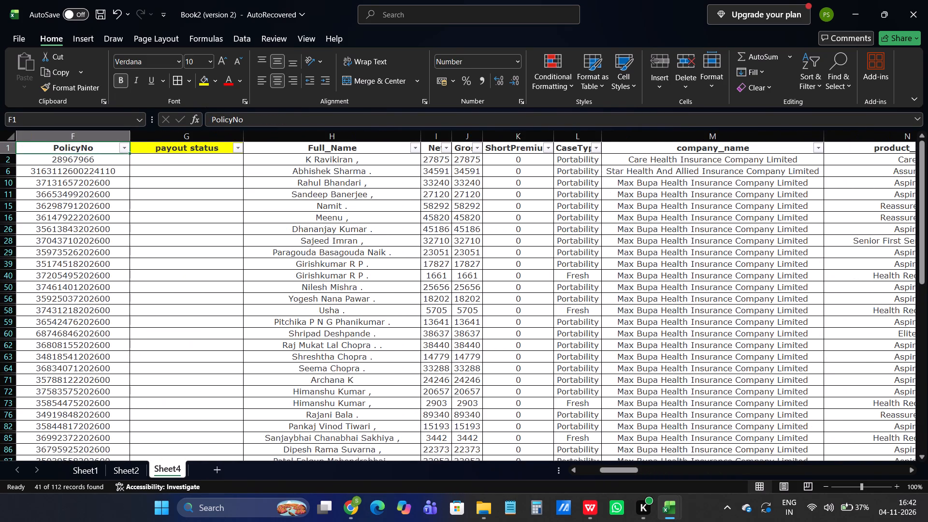
key("Left")
key("Left")
key("Left")
key("Left")
key("Left")
key("Left")
key("Left")
key("Left")
key("Left")
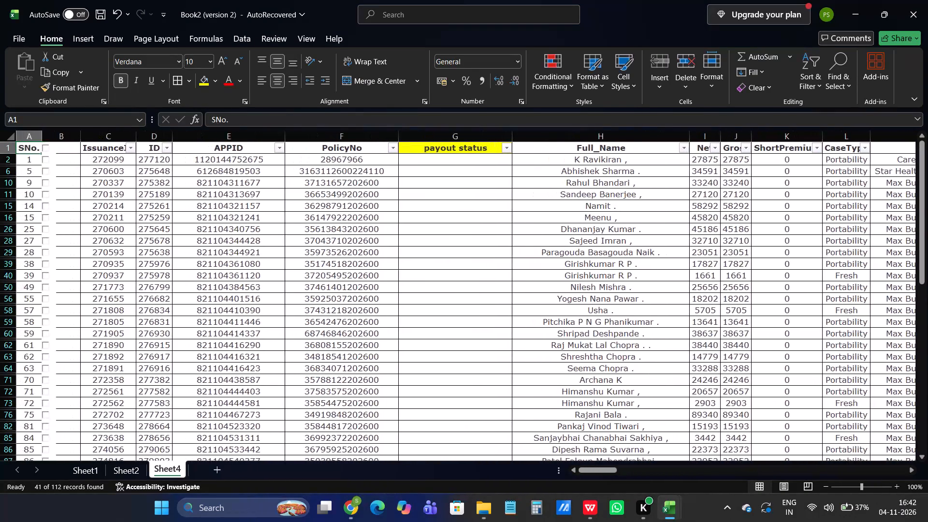
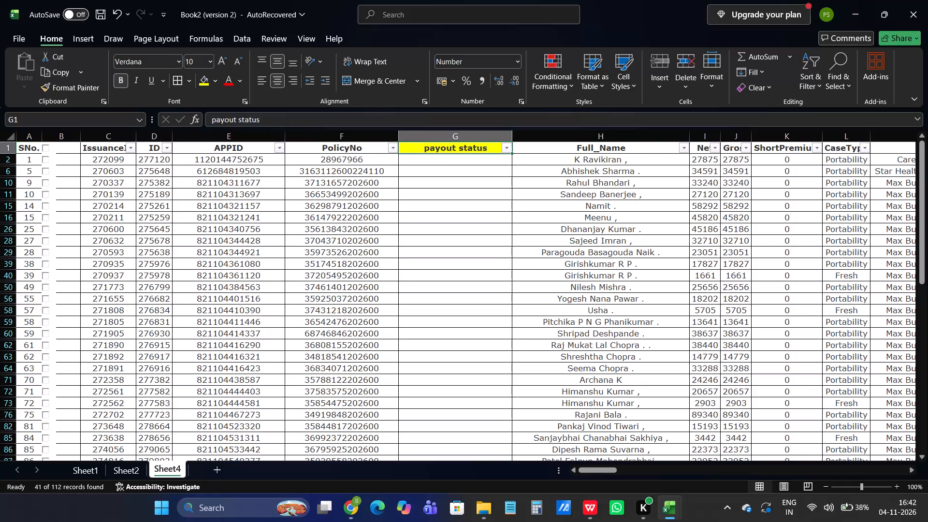
Examine the Rejected rows' policy details, from payout status and Full_Name through the company, product and issue date columns.
key("Right")
key("Right")
key("Right")
key("Right")
key("Right")
key("Right")
key("Right")
key("Right")
key("Right")
key("Right")
key("Right")
key("Right")
key("Right")
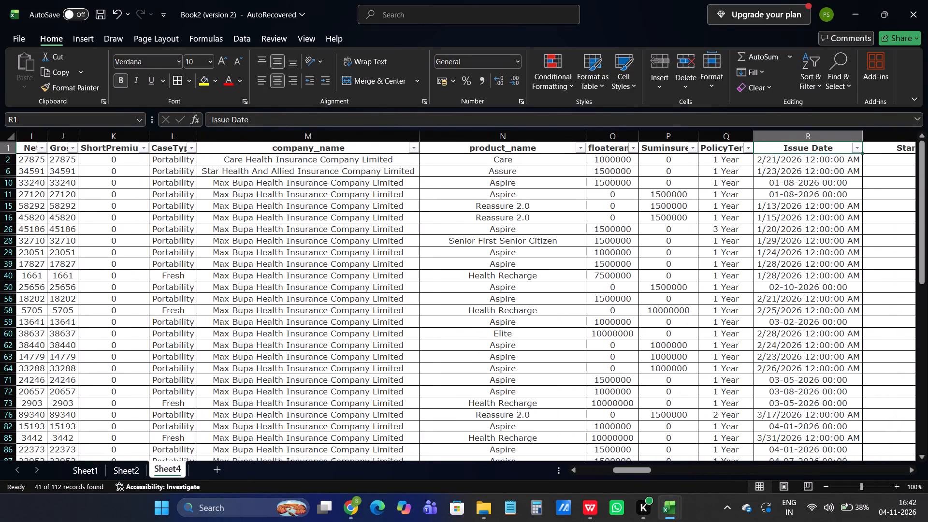
key("Right")
key("Right")
key("Right")
key("Right")
key("Left")
key("Left")
key("Left")
key("Left")
key("Left")
key("Left")
key("Left")
key("Left")
key("Left")
key("Left")
key("Left")
key("Left")
key("Left")
key("Right")
key("Right")
key("Right")
key("Right")
key("Right")
key("Right")
key("Right")
key("Right")
key("Right")
key("Right")
key("Right")
key("Right")
key("Right")
key("Right")
key("Right")
key("Right")
key("Right")
key("Right")
key("Right")
key("Right")
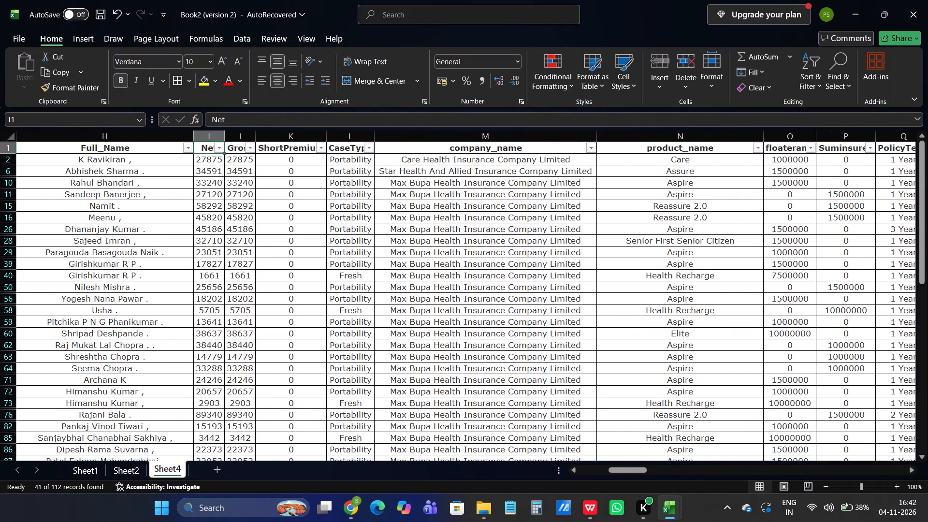
key("Left")
key("Left")
Review the TSO and TL payout columns of the Rejected rows across to CaseStatus.
key("Right")
key("Right")
key("Right")
key("Right")
key("Right")
key("Right")
key("Right")
key("Right")
key("Right")
key("Right")
key("Right")
key("Right")
key("Right")
key("Right")
key("Right")
key("Right")
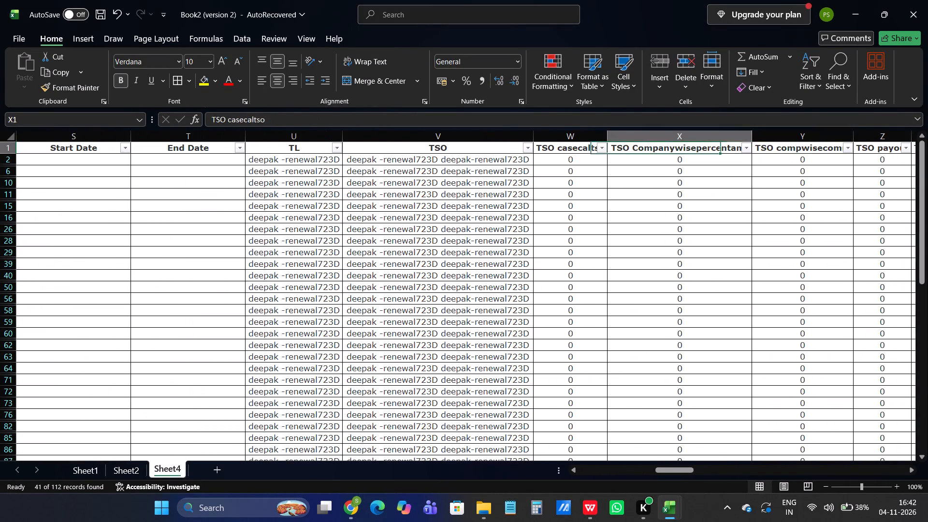
key("Left")
key("Right")
key("Right")
key("Right")
key("Right")
key("Right")
key("Right")
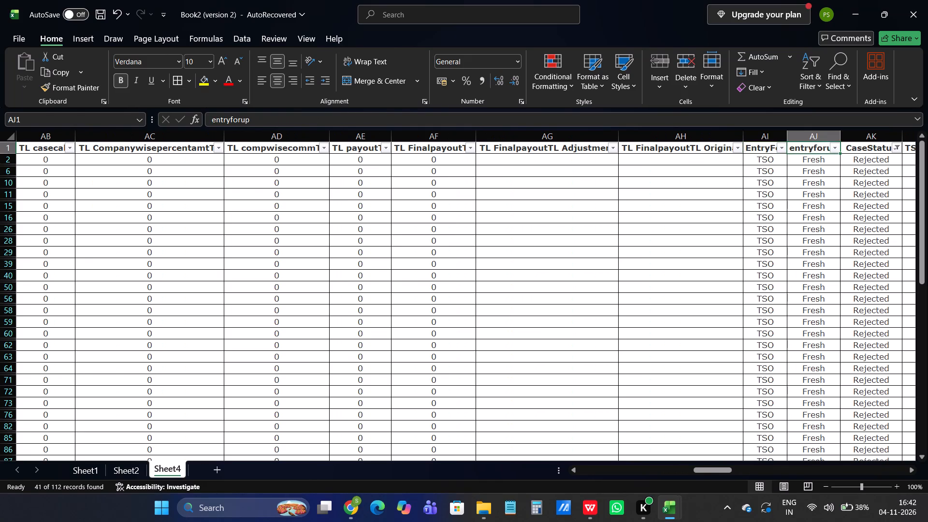
key("Left")
key("Left")
key("Left")
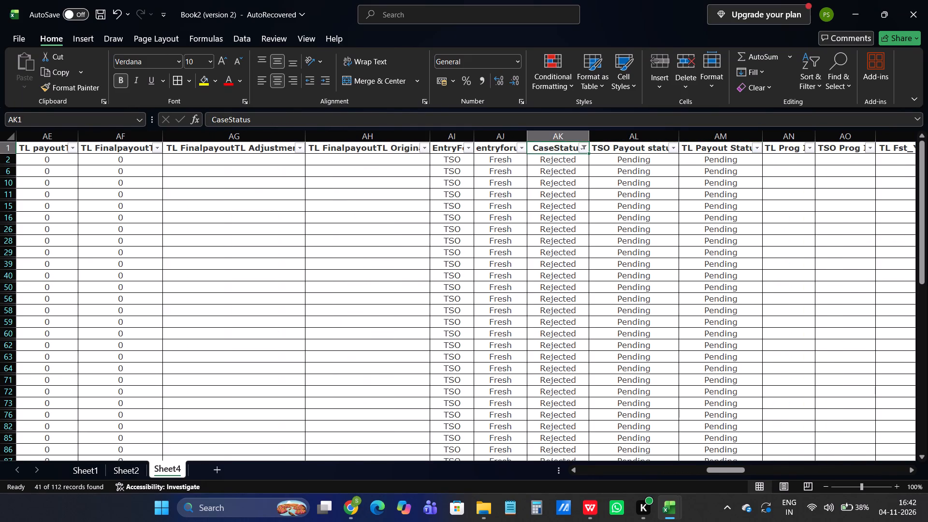
Change the CaseStatus filter in column AK to show only Issued rows.
left_click(581, 146)
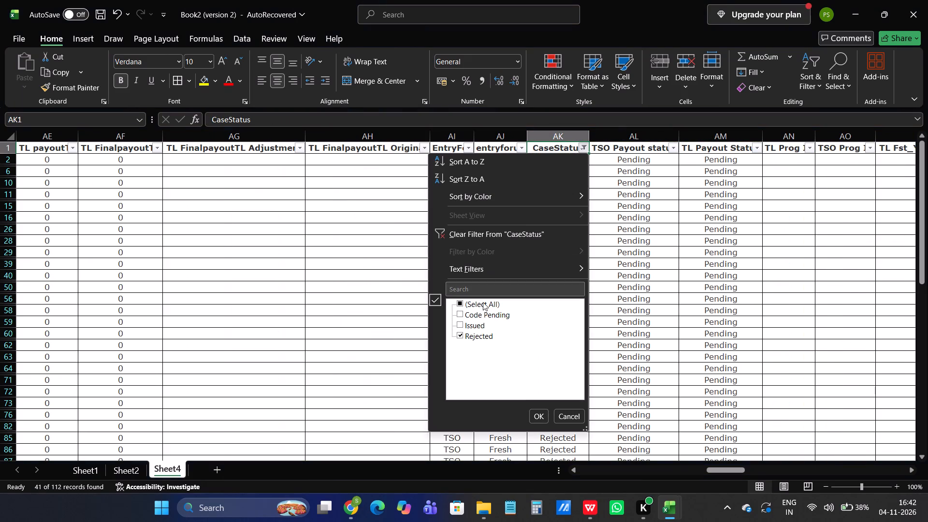
double_click(480, 318)
left_click(475, 324)
left_click(475, 316)
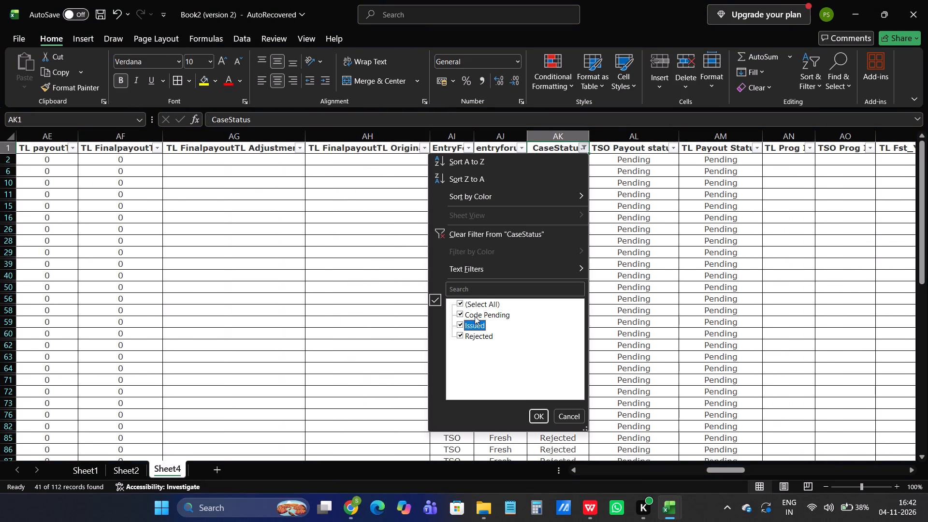
left_click(474, 338)
left_click(476, 315)
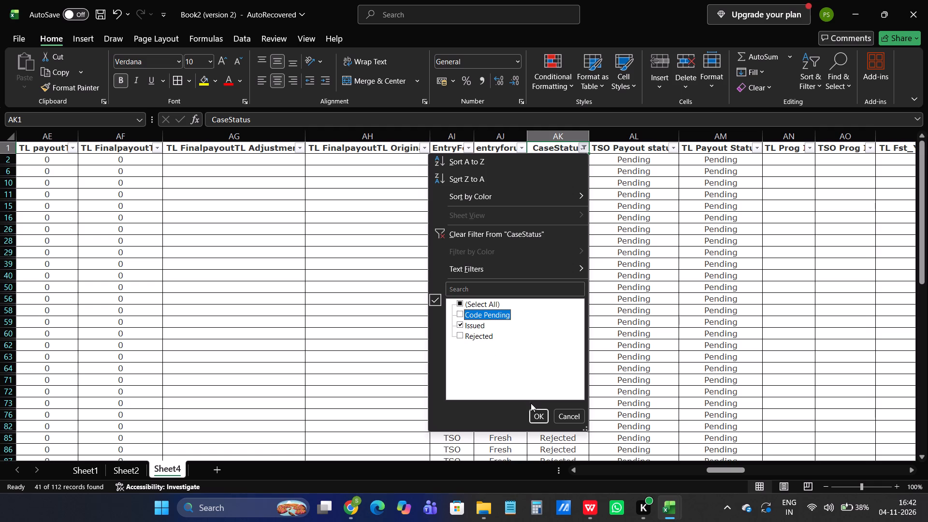
left_click(536, 411)
Review the Issued rows from the CaseStatus column back through the TSO, date and product columns to Full_Name.
left_click(525, 198)
key("Left")
key("Left")
key("Left")
key("Left")
key("Left")
key("Left")
key("Left")
key("Left")
key("Left")
key("Left")
key("Left")
key("Left")
key("Left")
key("Left")
key("Left")
key("Left")
key("Left")
key("Left")
key("Left")
key("Left")
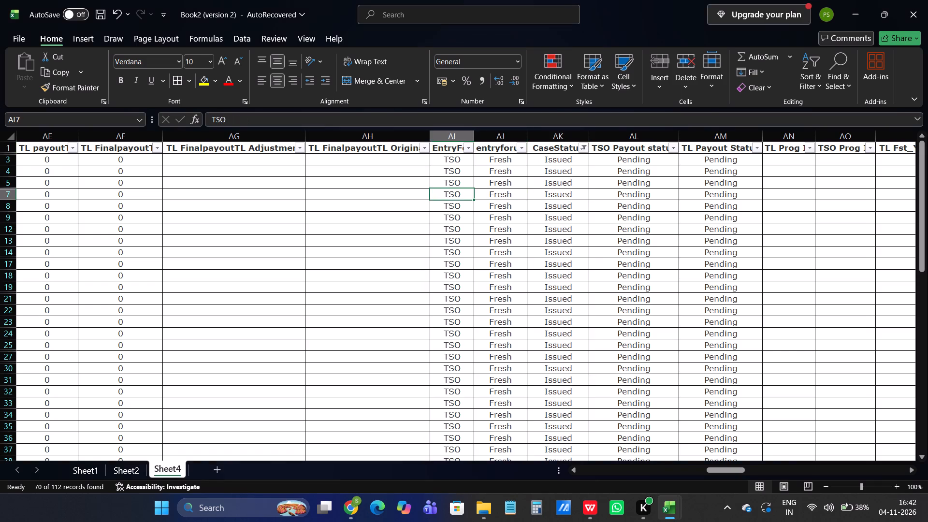
key("Right")
key("Left")
key("Left")
key("Left")
key("Left")
key("Left")
key("Left")
key("Left")
key("Left")
key("Left")
key("Left")
key("Left")
key("Left")
key("Left")
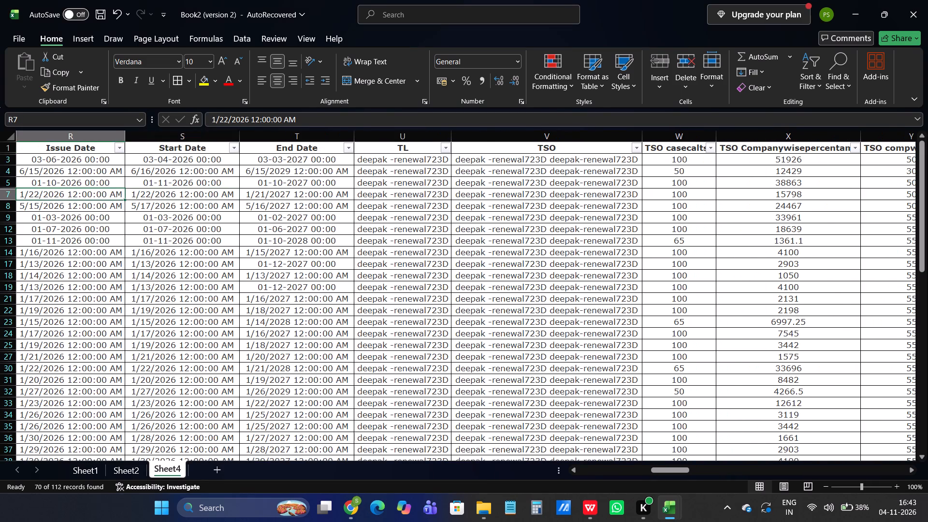
key("Right")
key("Left")
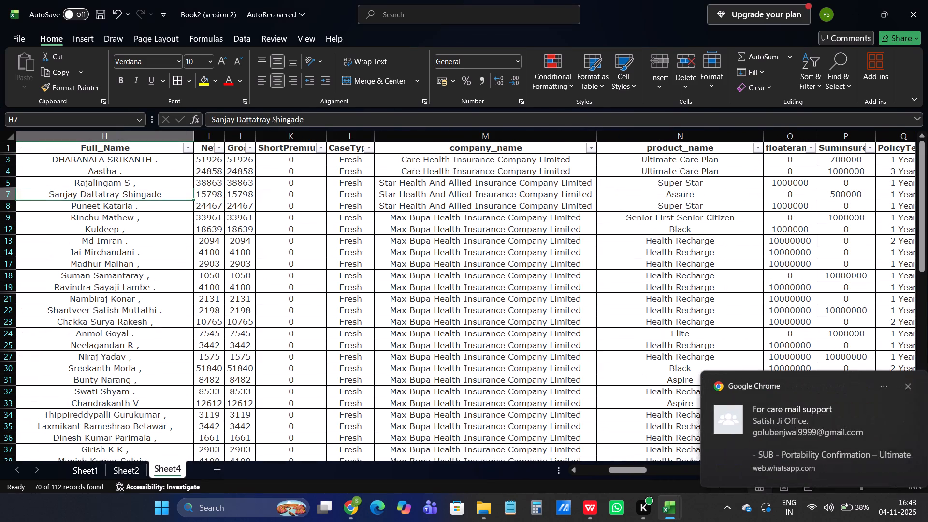
Examine the Issued rows' payout status, PolicyNo and APPID columns back to SNo., ending at the first Issued row.
key("Left")
key("Left")
key("Left")
key("Left")
key("Right")
key("Right")
key("Right")
key("Right")
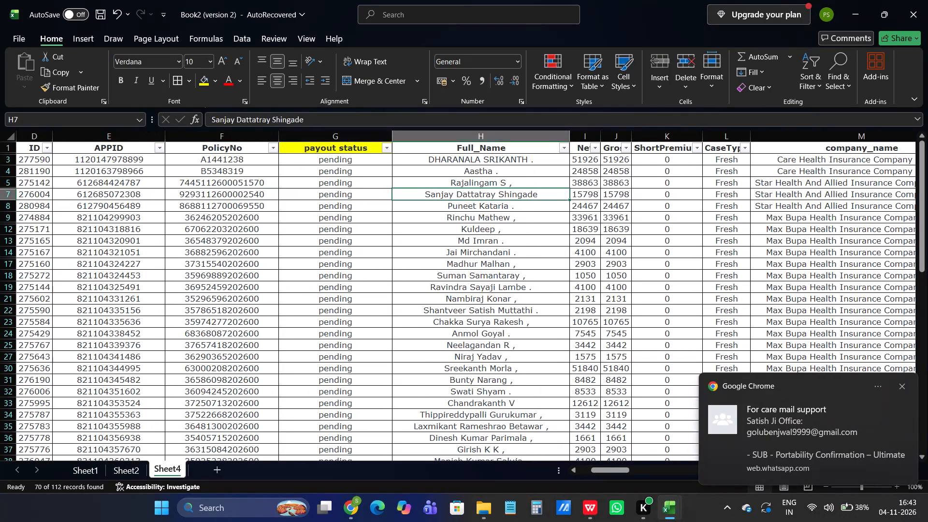
key("Right")
key("Left")
key("Up")
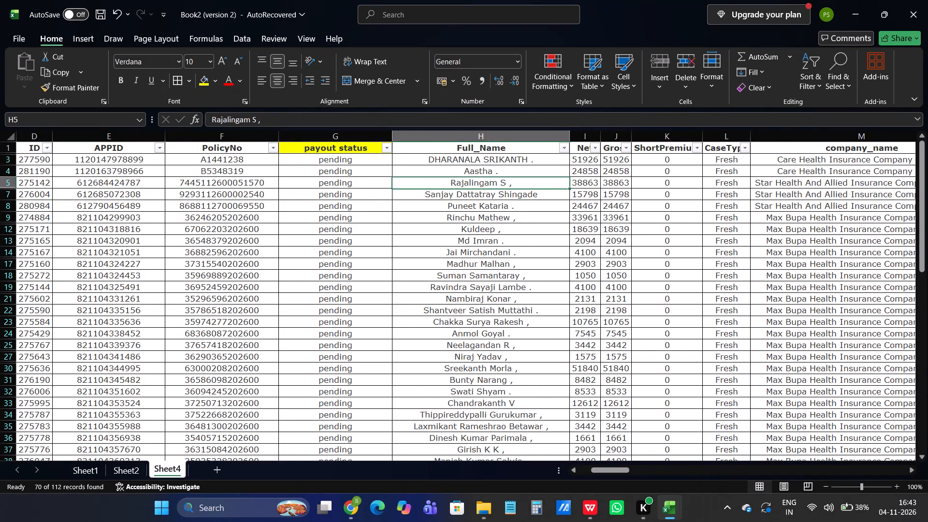
key("Left")
key("Left")
key("Left")
key("Left")
key("Left")
key("Left")
key("Left")
key("Up")
key("Up")
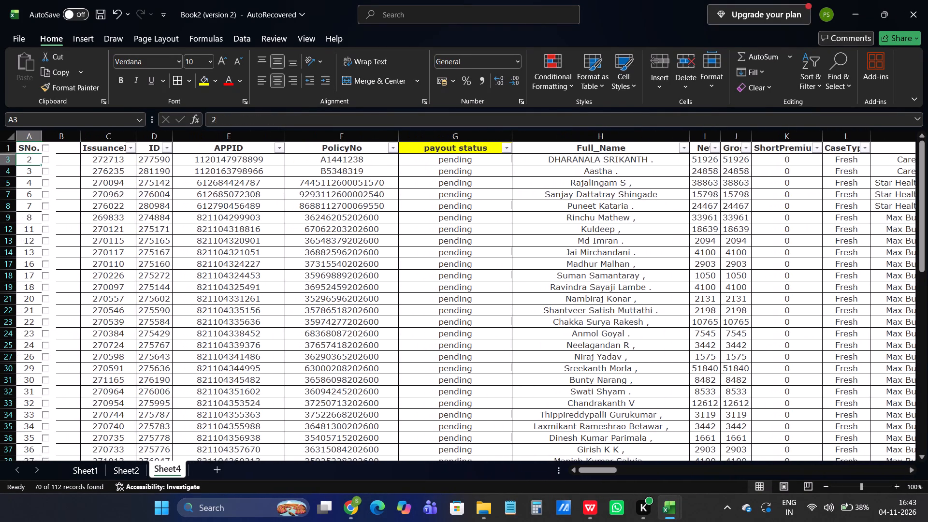
Copy the APPID of the first Issued row, SNo. 2.
key("Right")
key("Right")
key("Right")
key("Right")
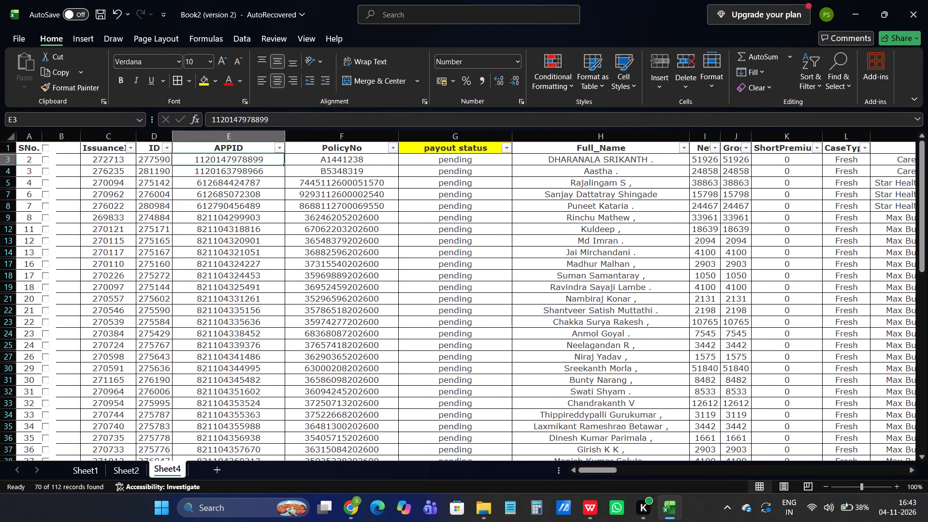
key("ctrl+c")
Switch to Chrome and open the Entries Data page in the tab showing the accounts links.
key("alt+Tab")
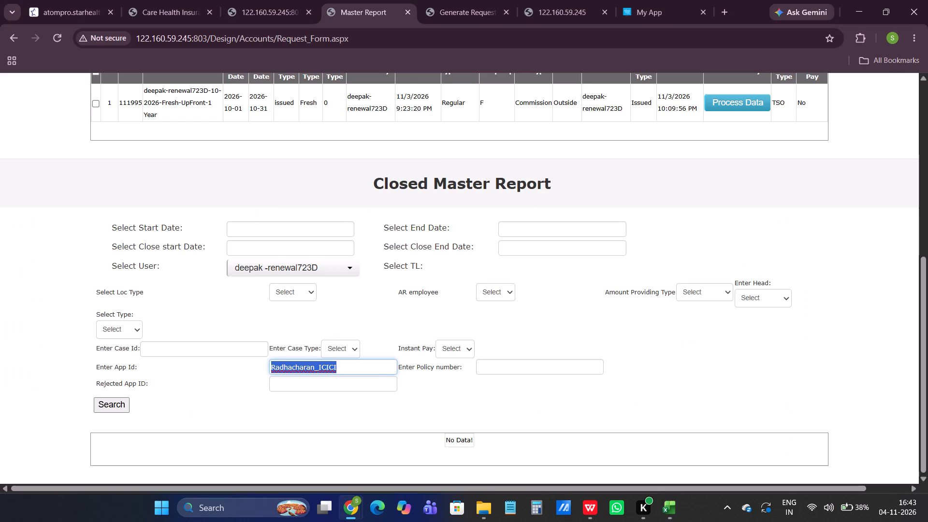
left_click(307, 0)
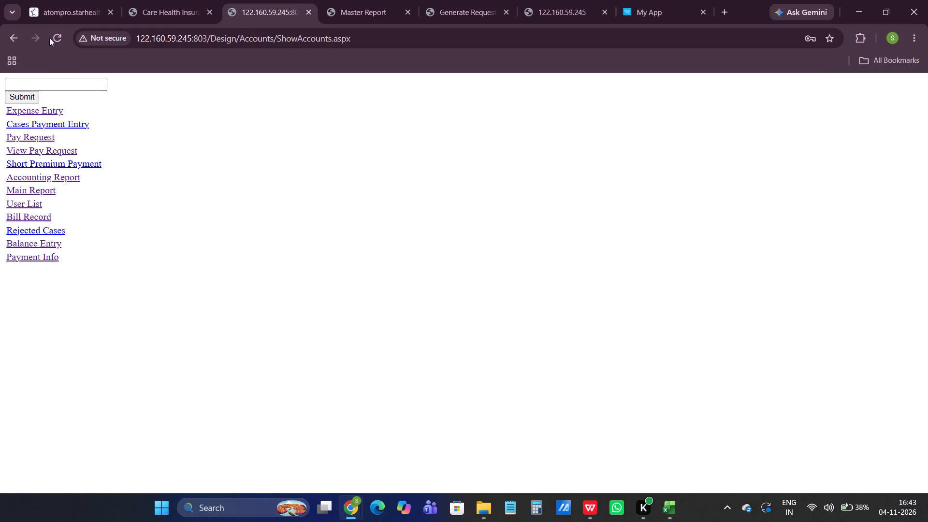
left_click(12, 41)
left_click(12, 41)
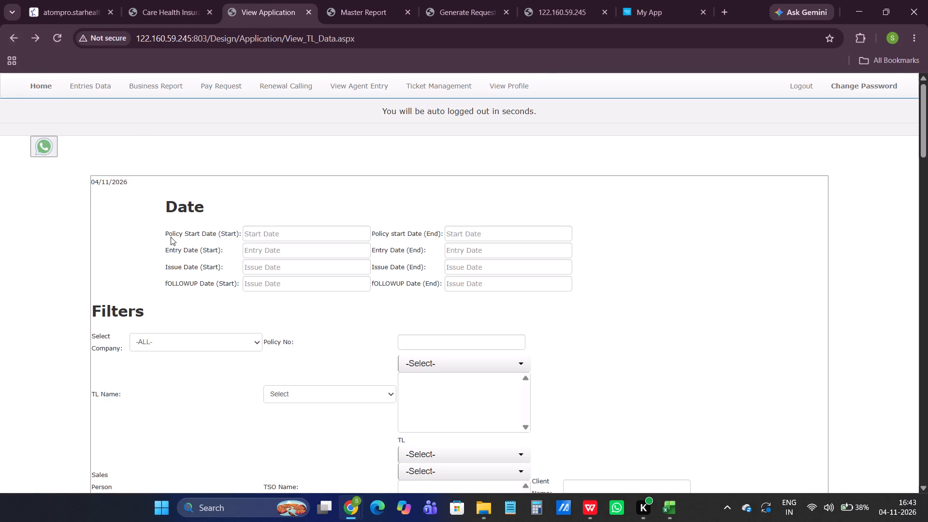
left_click(98, 83)
Search the portal entries by Application ID, using the APPID copied again from the first Issued row, SNo. 2, in Excel.
scroll(250, 226, "down", 2)
scroll(304, 284, "down", 4)
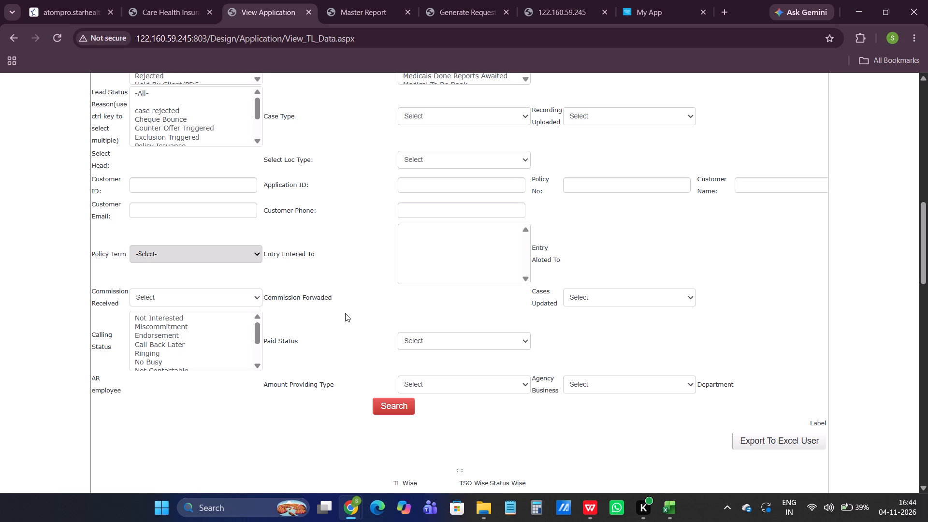
left_click(329, 240)
scroll(329, 240, "down", 4)
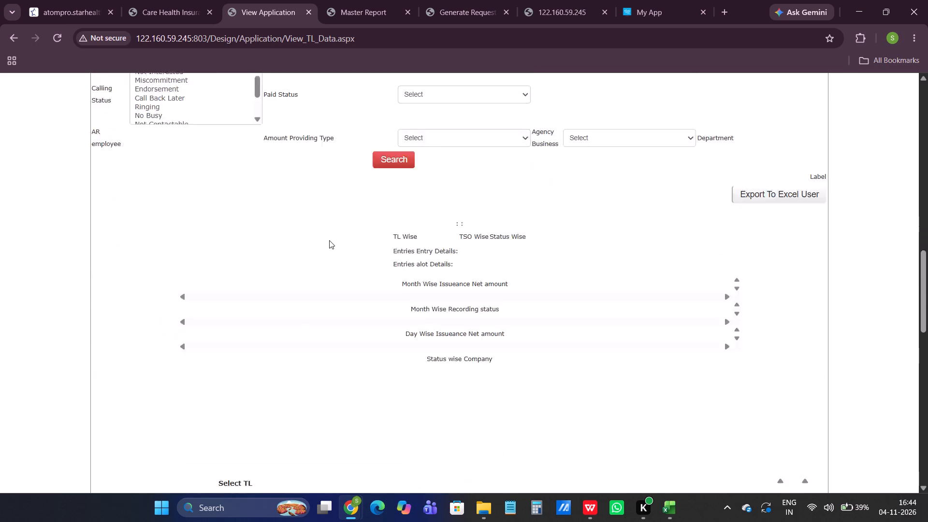
scroll(329, 240, "down", 5)
scroll(329, 240, "up", 18)
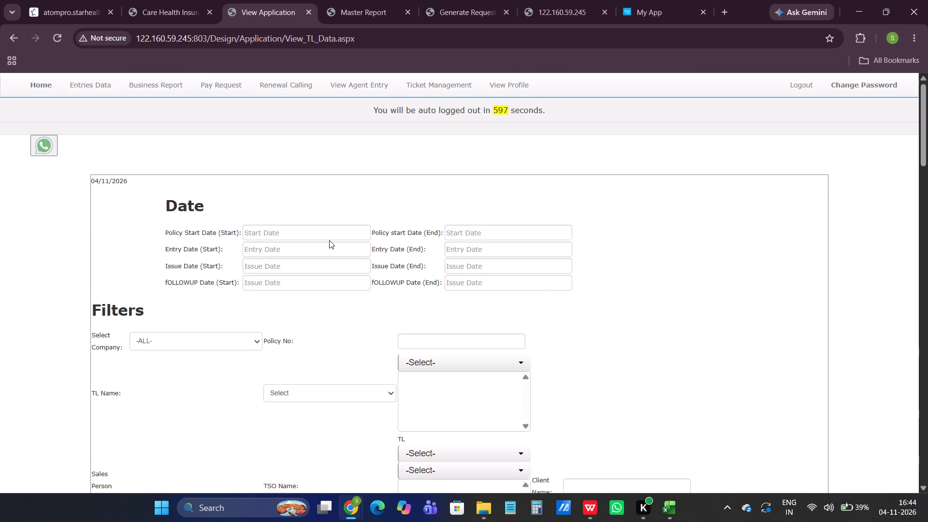
scroll(329, 240, "down", 8)
scroll(329, 240, "up", 1)
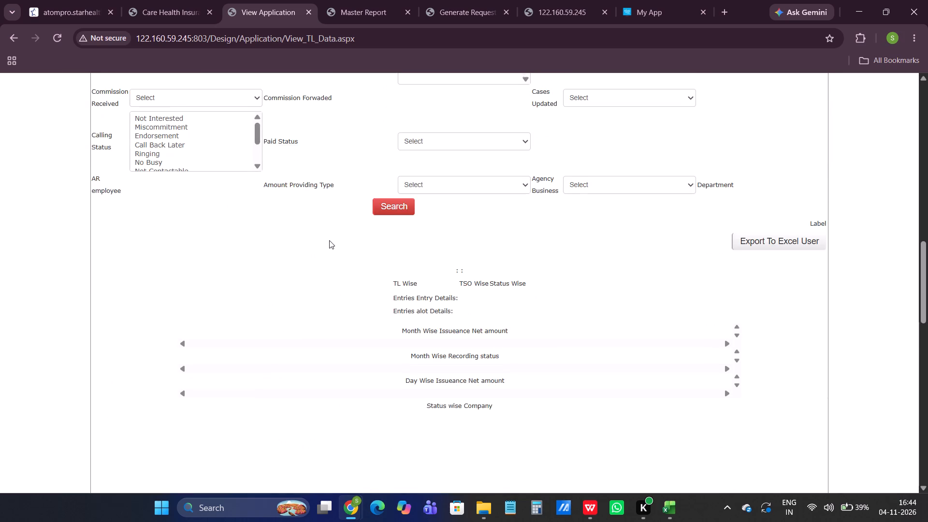
scroll(329, 240, "up", 1)
left_click(427, 188)
key("alt+Tab")
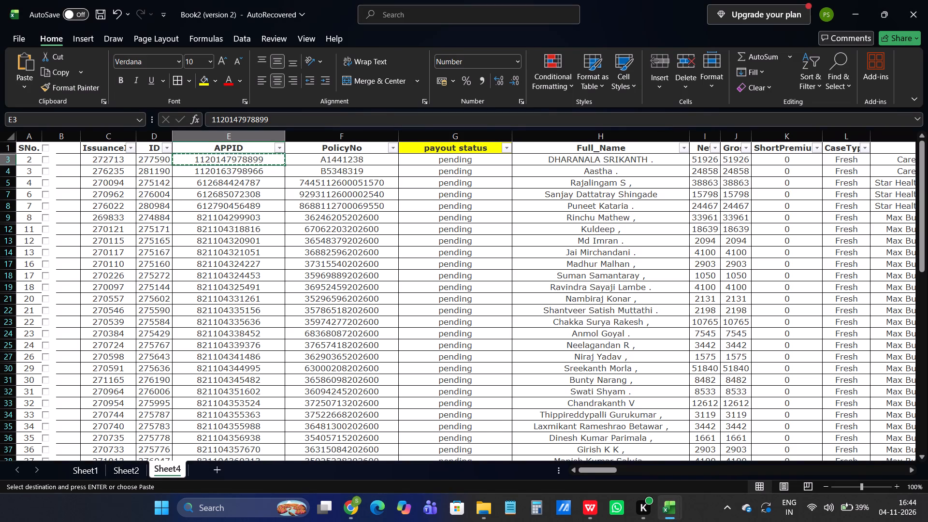
key("ctrl+c")
key("alt+Tab")
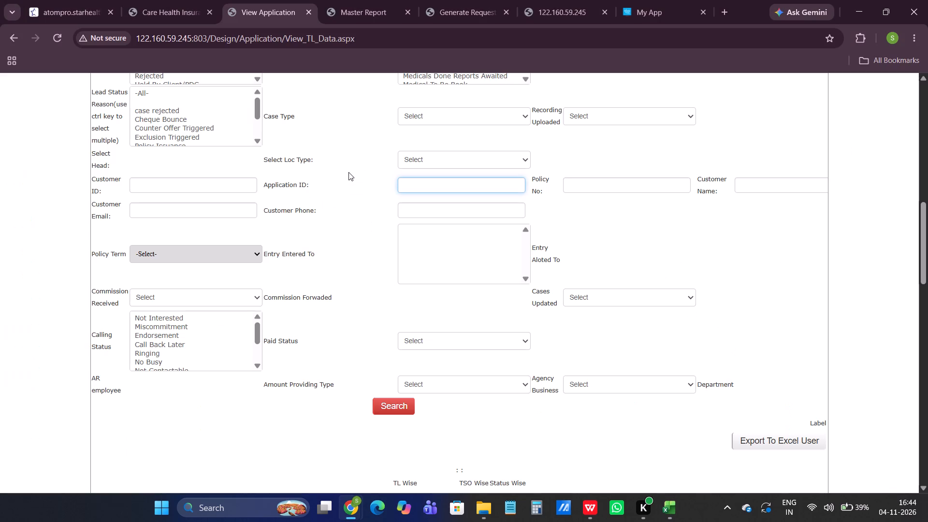
key("ctrl+v")
left_click(377, 415)
left_click(382, 406)
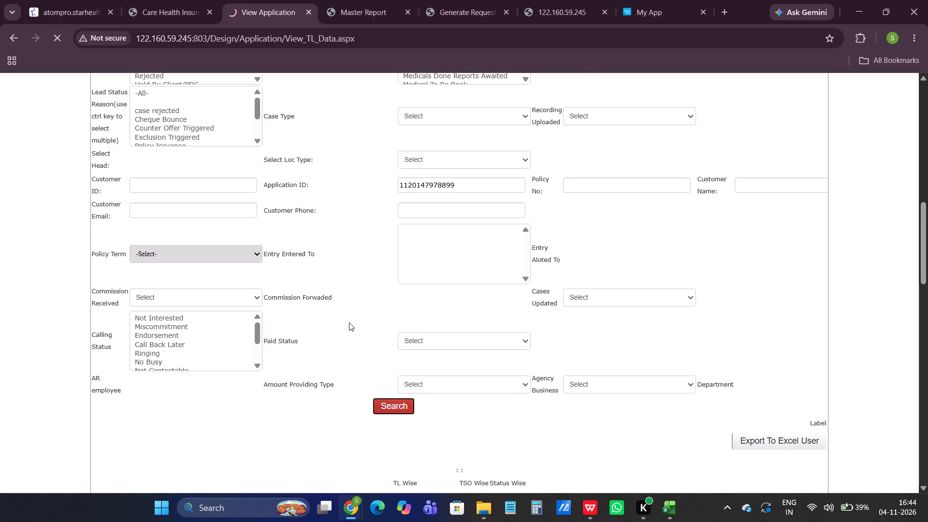
Examine the found entry's record across all columns through View Payment and back to SNo.
scroll(347, 324, "down", 20)
scroll(347, 324, "down", 13)
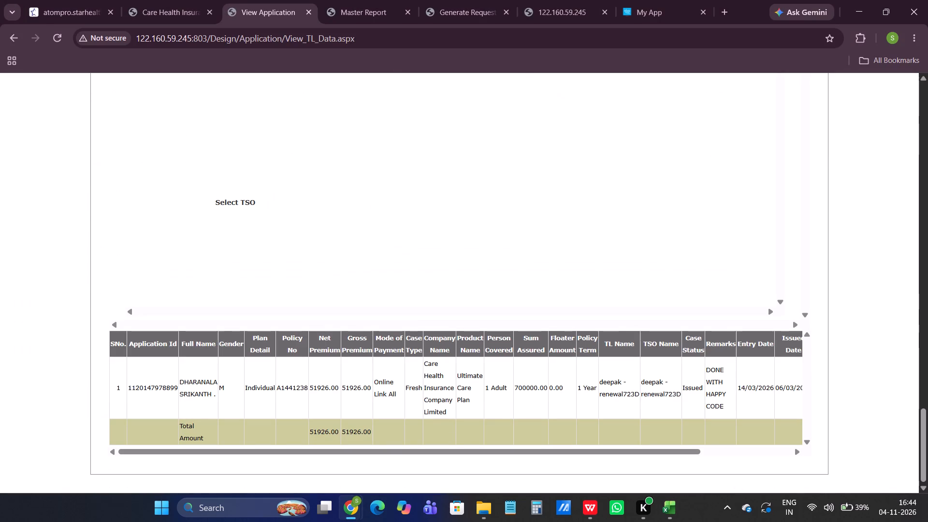
left_click_drag(466, 451, 467, 447)
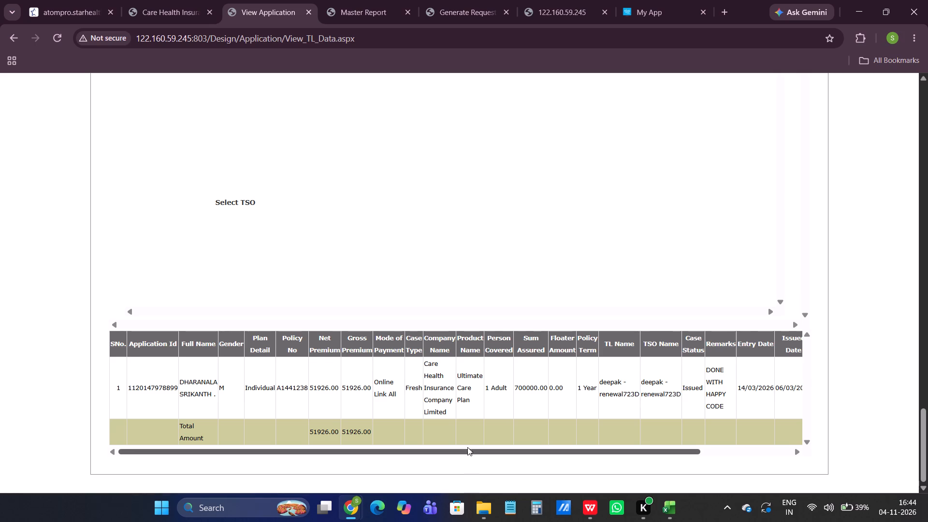
left_click_drag(467, 447, 492, 449)
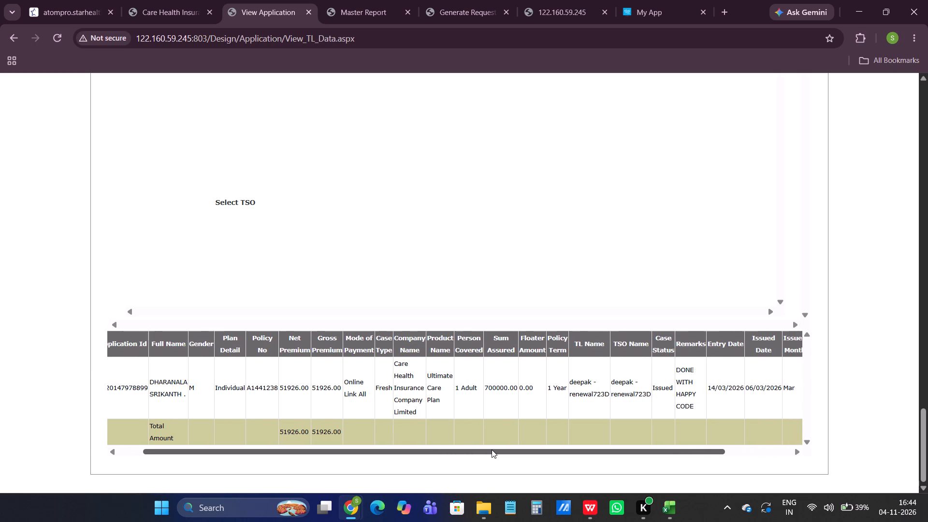
left_click_drag(492, 449, 602, 451)
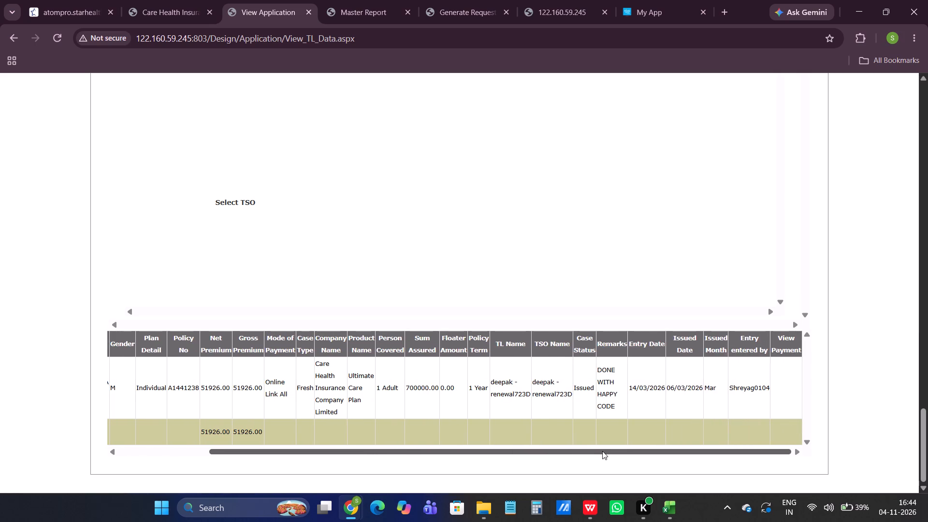
left_click_drag(602, 451, 269, 446)
left_click(238, 305)
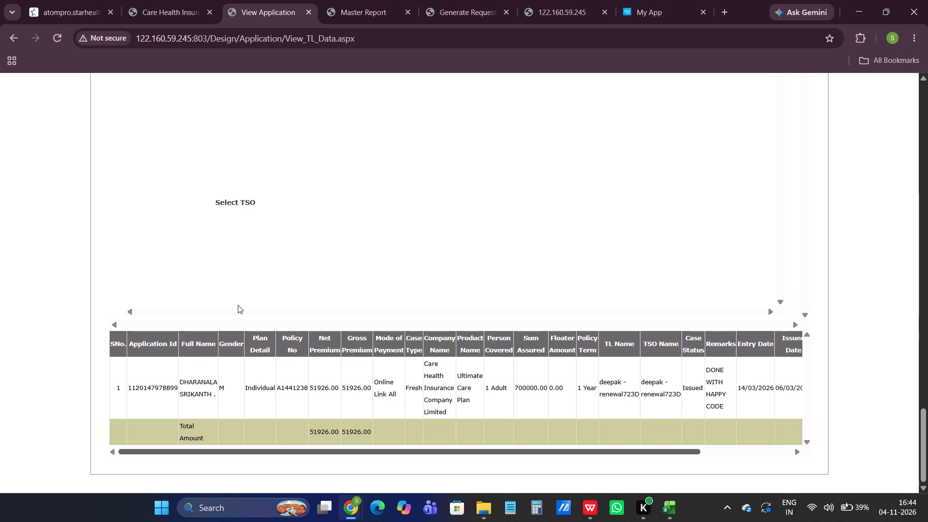
On the Master Report page, clear the App Id filter of the Closed Master Report and run its search.
left_click(352, 0)
scroll(243, 146, "up", 10)
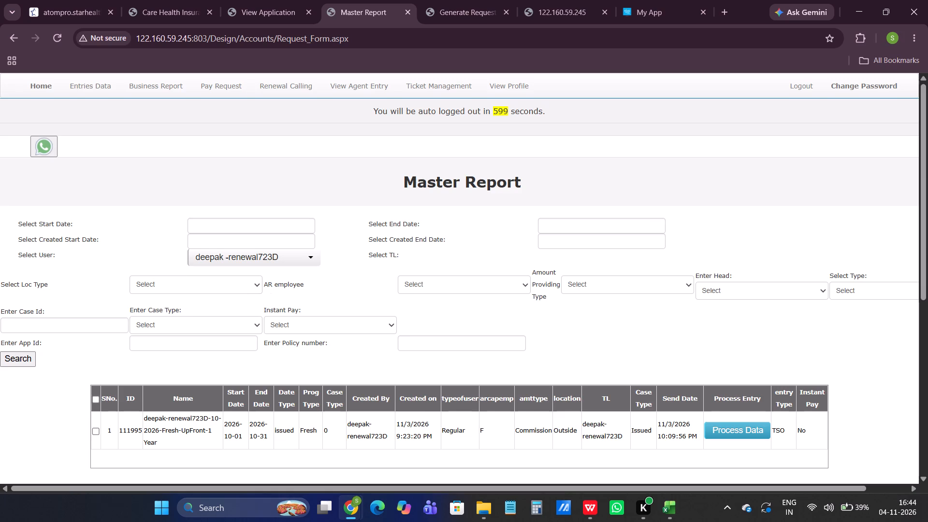
scroll(289, 280, "down", 8)
key("BackSpace")
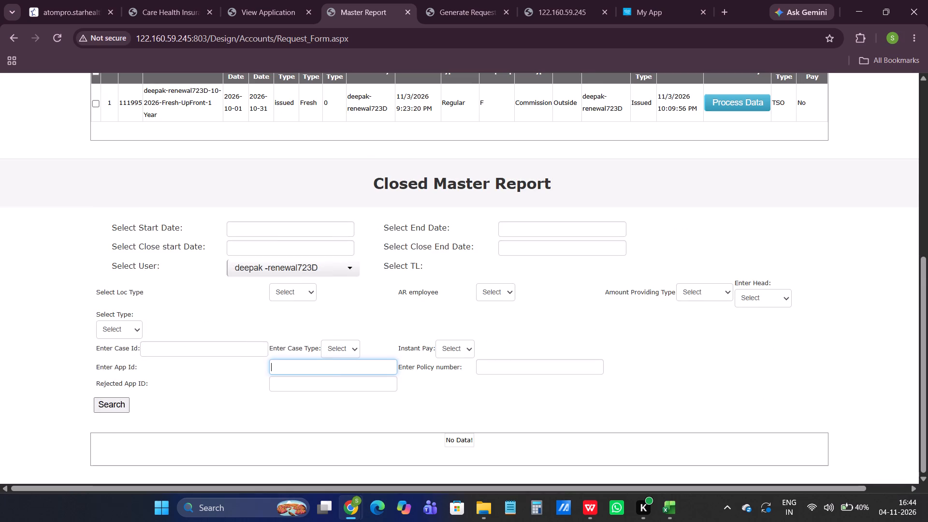
left_click(116, 407)
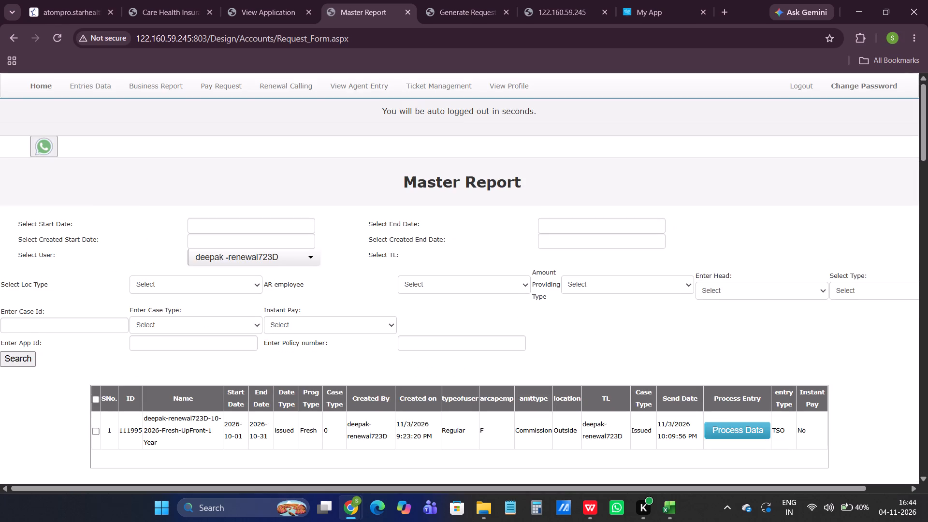
Open the data of request 111281 from page 10 of the Closed Master Report list.
scroll(272, 236, "down", 9)
scroll(270, 238, "down", 17)
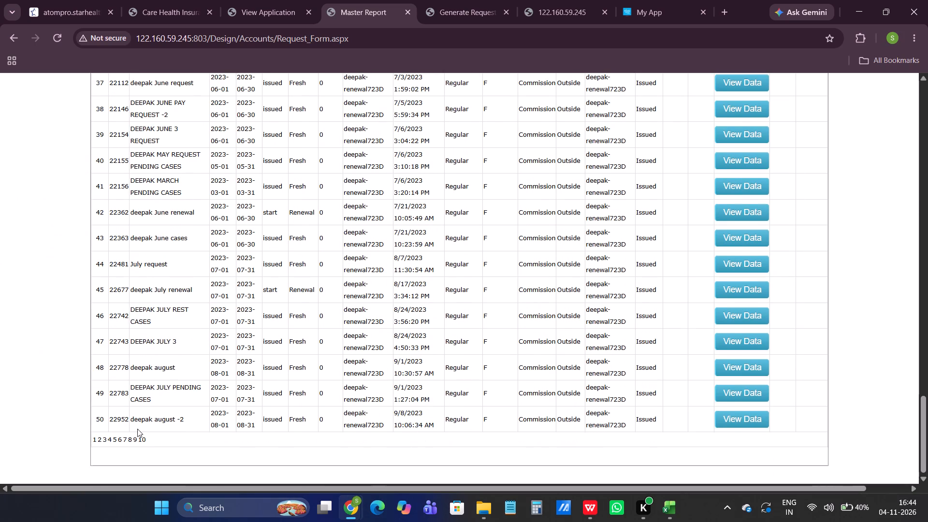
left_click(138, 436)
scroll(195, 263, "down", 8)
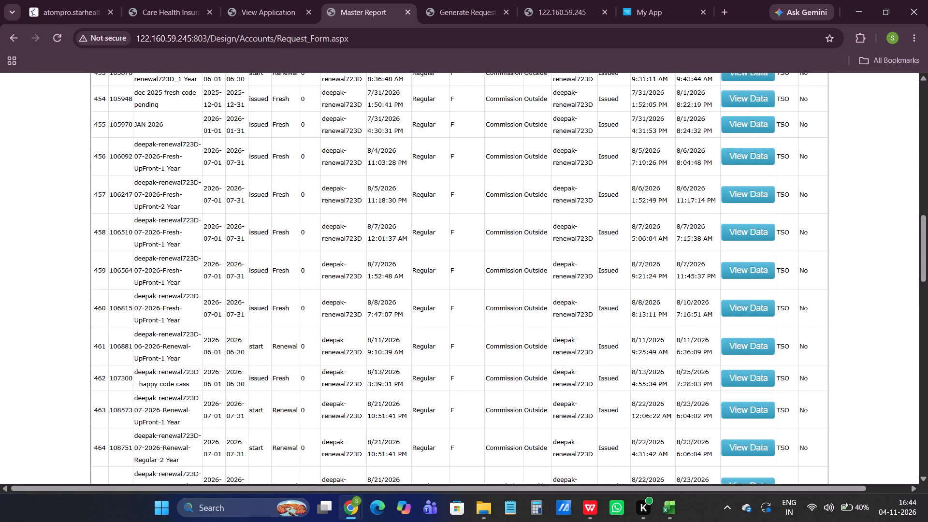
scroll(190, 296, "up", 11)
scroll(190, 296, "down", 15)
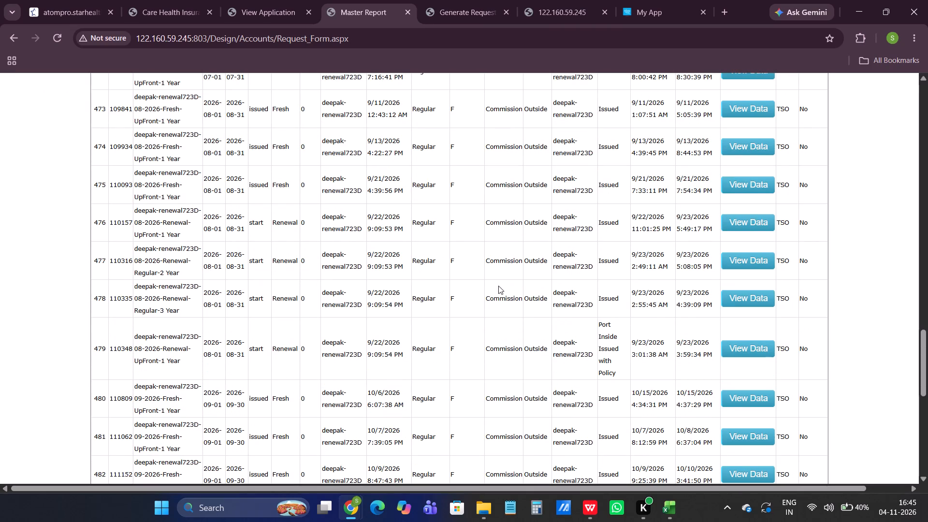
scroll(468, 313, "down", 1)
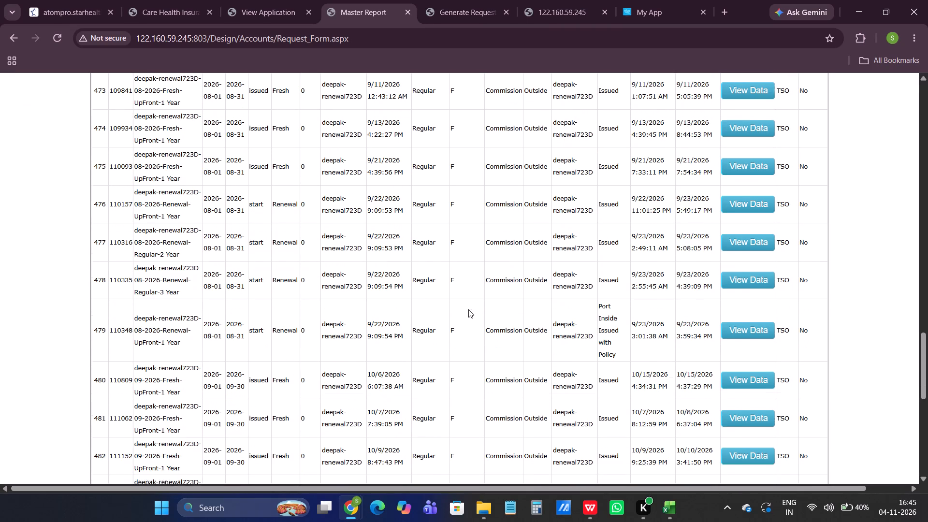
scroll(468, 309, "down", 1)
left_click(736, 315)
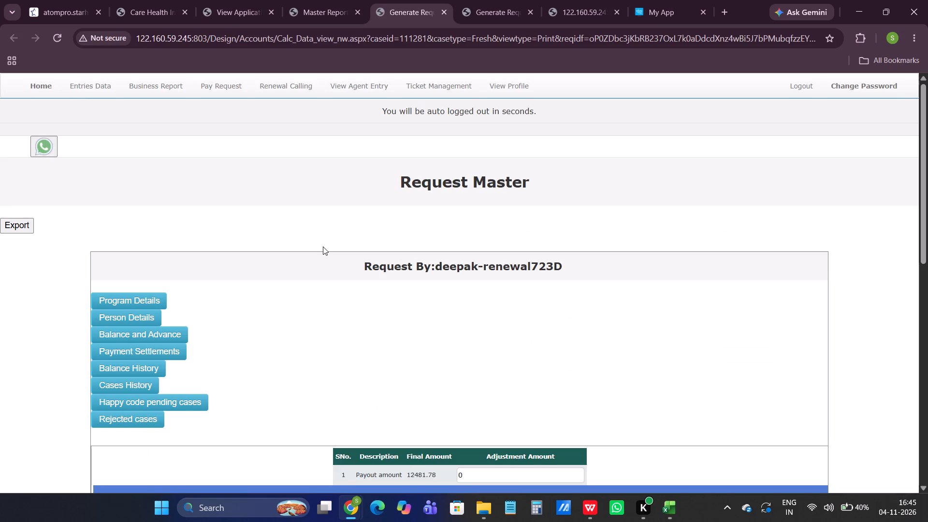
Show the Happy code pending cases of the opened request.
scroll(309, 273, "down", 7)
scroll(303, 290, "up", 2)
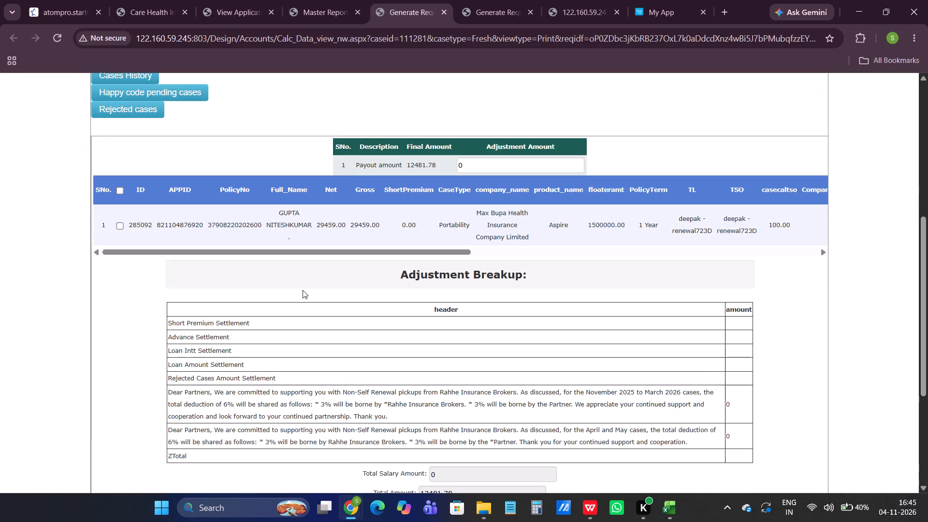
scroll(206, 177, "up", 1)
left_click(160, 197)
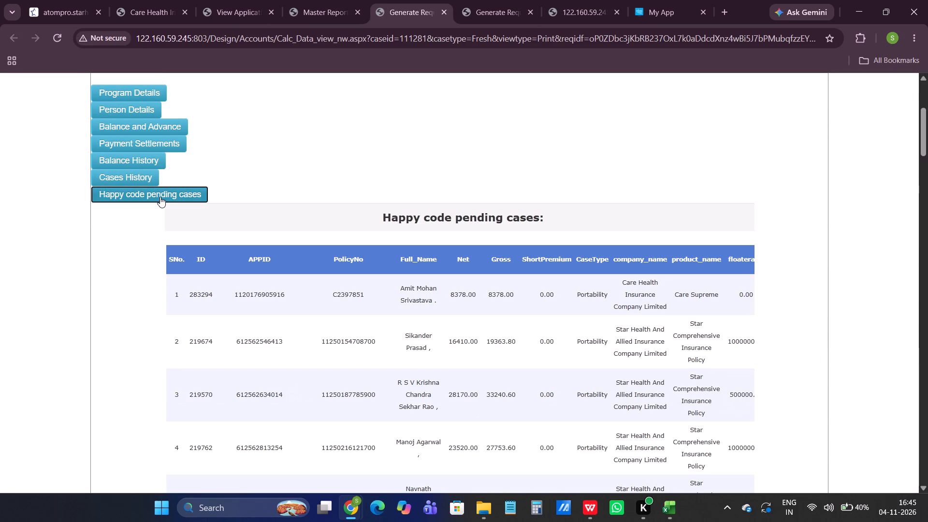
Examine the APPID, PolicyNo and name columns of the Happy code pending cases.
scroll(272, 281, "down", 1)
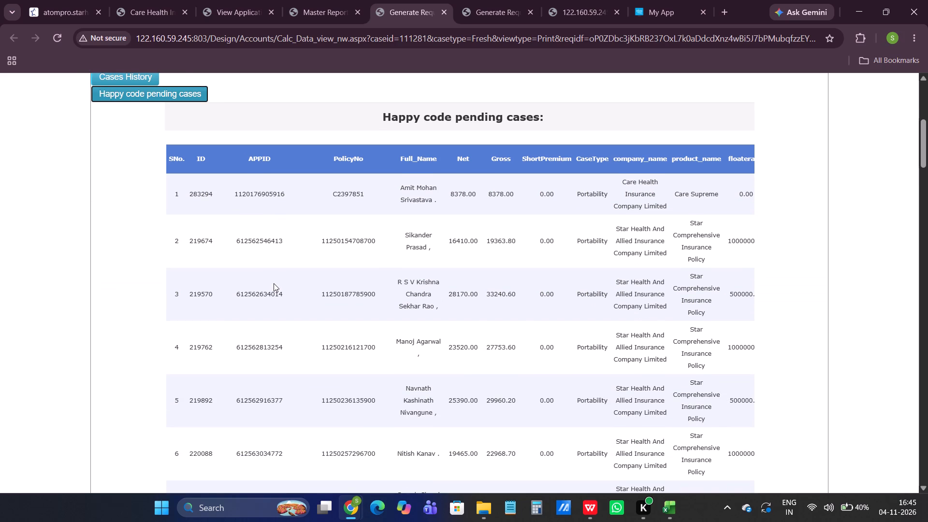
scroll(274, 283, "down", 6)
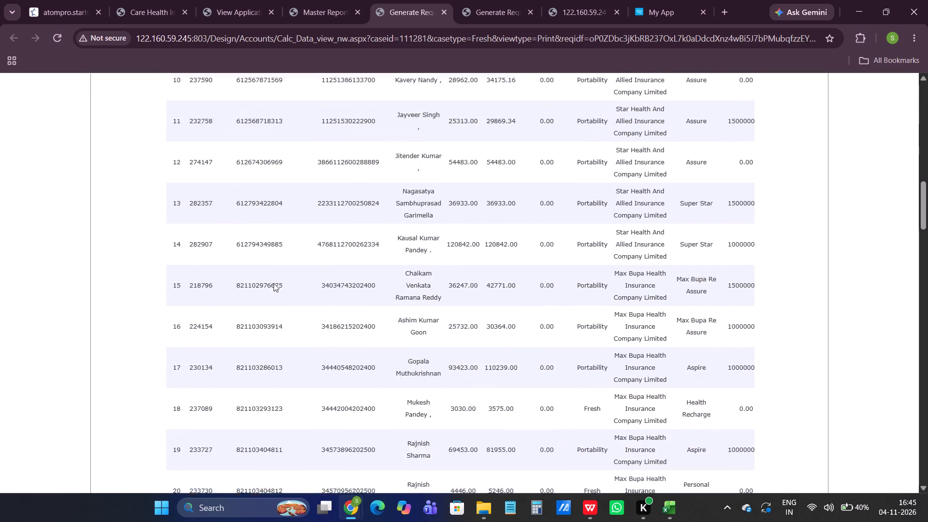
left_click(274, 283)
scroll(274, 283, "down", 3)
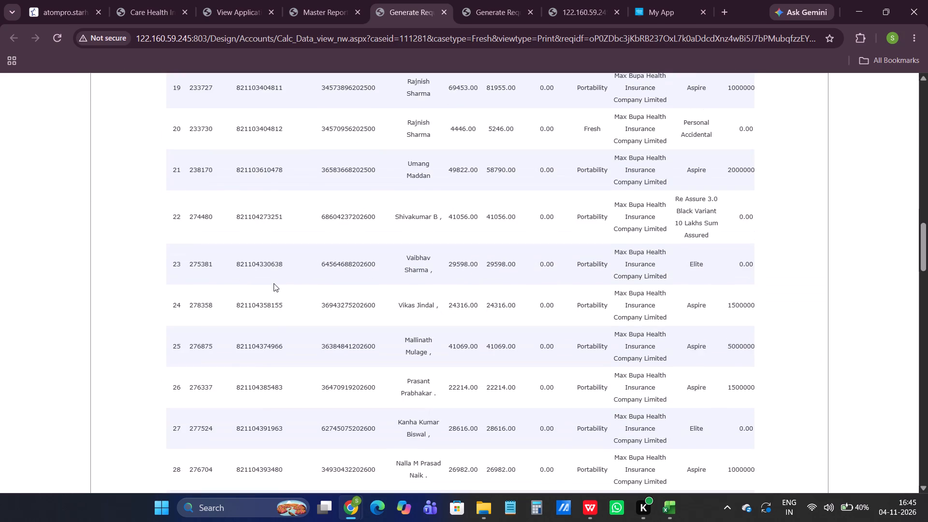
scroll(274, 283, "down", 2)
Examine the amount, date and Paid or Pending columns of the Happy code pending cases down to the last row.
left_click(274, 283)
key("Right")
key("Right")
key("Right")
key("Right")
key("Right")
key("Right")
key("Right")
key("Right")
key("Right")
key("Right")
key("Right")
key("Right")
key("Right")
key("Right")
key("Right")
key("Right")
key("Right")
key("Right")
key("Right")
key("Right")
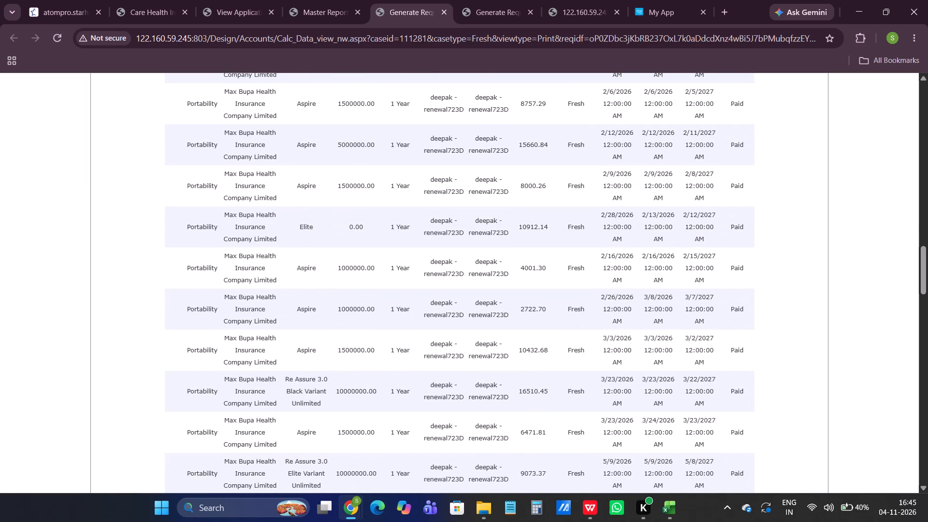
key("Down")
key("Down")
key("Down")
key("Down")
key("Down")
key("Down")
key("Down")
key("Down")
key("Down")
key("Down")
key("Down")
key("Down")
key("Down")
key("Down")
key("Down")
key("Down")
key("Down")
key("Down")
key("Down")
key("Down")
key("Down")
key("Down")
key("Down")
key("Down")
key("Down")
key("Down")
key("Down")
key("Down")
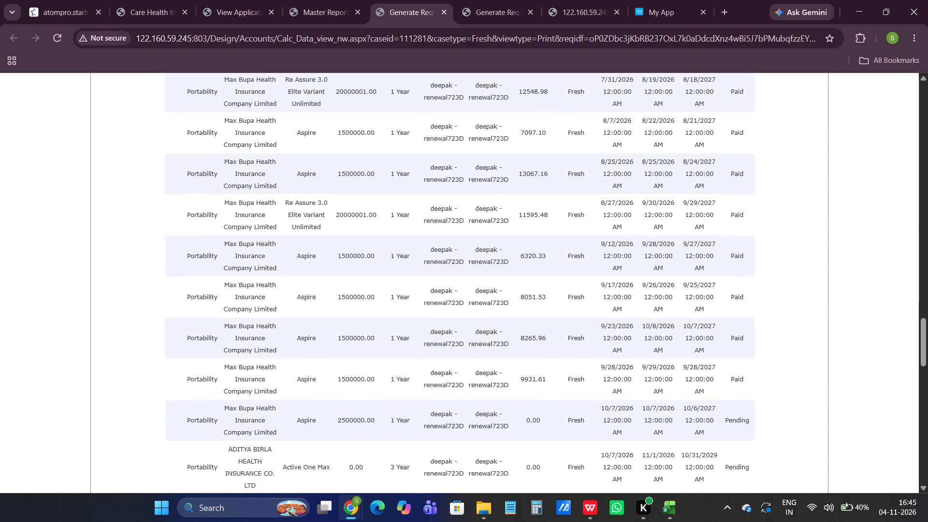
key("Down")
key("Down")
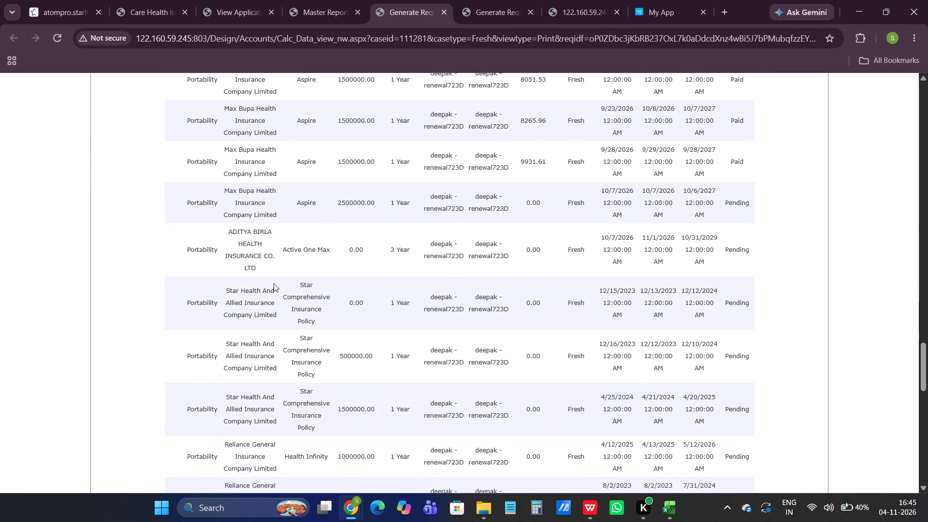
key("Down")
key("Down")
key("Down")
key("Down")
key("Down")
key("Down")
key("Down")
key("Down")
key("Down")
key("Down")
key("Down")
key("Down")
key("Down")
key("Down")
key("Down")
key("Down")
key("Down")
key("Down")
key("Down")
key("Up")
key("Up")
key("Up")
key("Up")
key("Up")
key("Up")
key("Up")
key("Up")
key("Up")
key("Up")
key("Up")
key("Up")
key("Up")
key("Up")
key("Up")
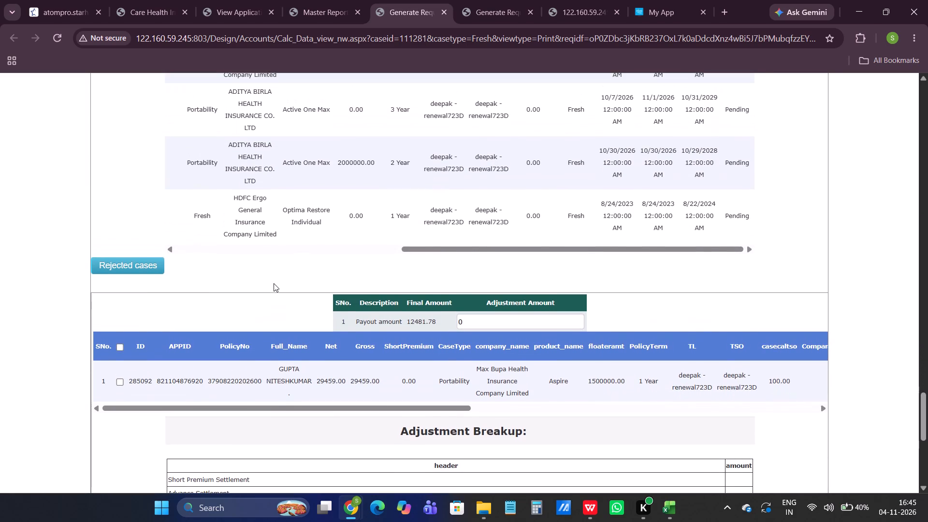
Examine the SNo., APPID and PolicyNo columns of the last Happy code pending cases.
left_click(274, 283)
key("Left")
key("Left")
key("Left")
key("Left")
key("Left")
key("Left")
key("Left")
key("Left")
key("Left")
key("Left")
key("Left")
key("Left")
key("Left")
key("Left")
key("Left")
key("Left")
key("Left")
key("Left")
key("Left")
key("Left")
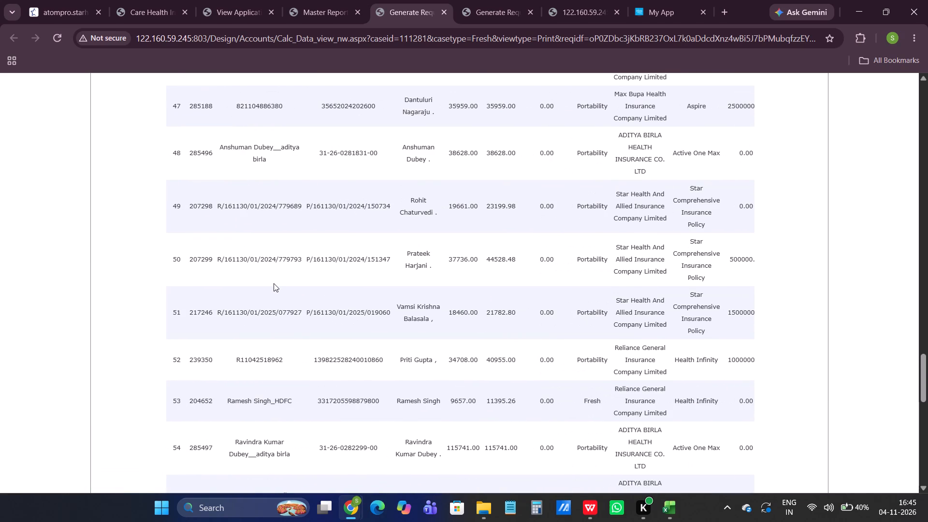
Examine the Finalpayout, date and Payment status columns of the Happy code pending cases.
key("Right")
key("Right")
key("Right")
key("Right")
key("Right")
key("Right")
key("Right")
key("Right")
key("Right")
key("Right")
key("Right")
key("Right")
key("Right")
key("Right")
key("Right")
key("Right")
key("Right")
key("Right")
key("Right")
key("Right")
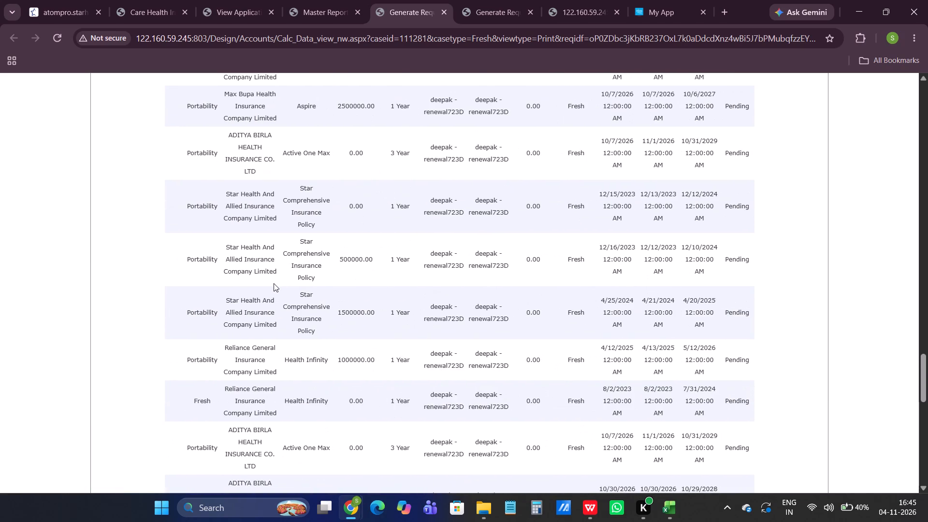
scroll(366, 273, "up", 14)
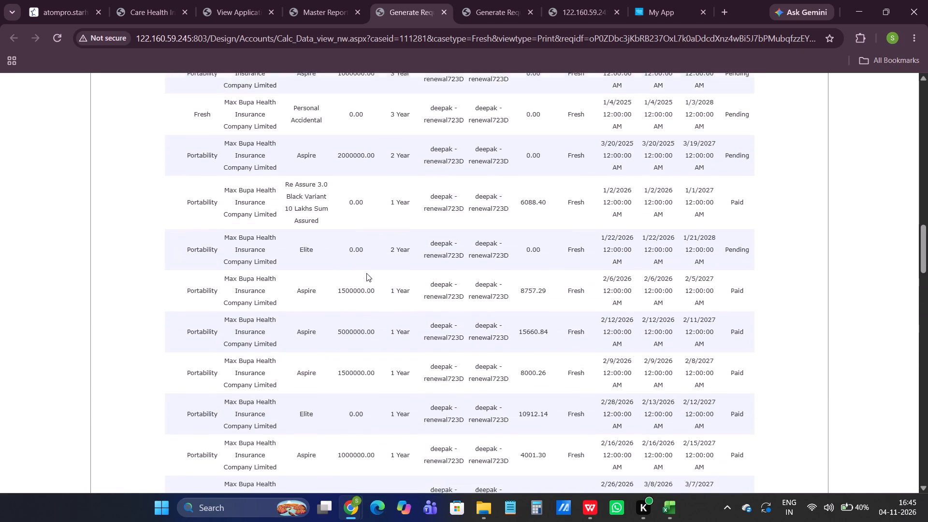
scroll(366, 273, "up", 7)
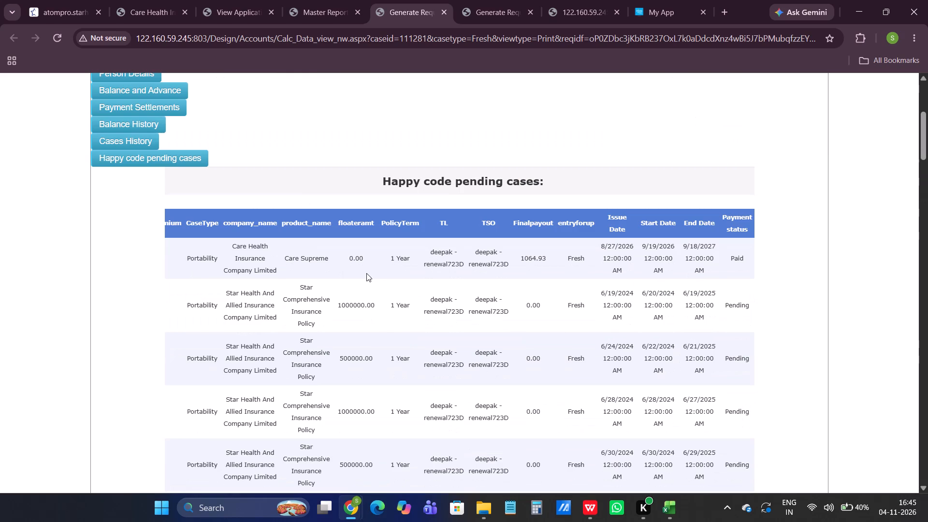
Copy the whole Happy code pending cases table, from the SNo. header to the Payment status of the last row.
left_click(366, 273)
key("Left")
key("Left")
key("Left")
key("Left")
key("Left")
key("Left")
key("Left")
key("Left")
key("Left")
key("Left")
key("Left")
key("Left")
key("Left")
key("Left")
key("Left")
key("Left")
key("Left")
key("Left")
key("Left")
key("Left")
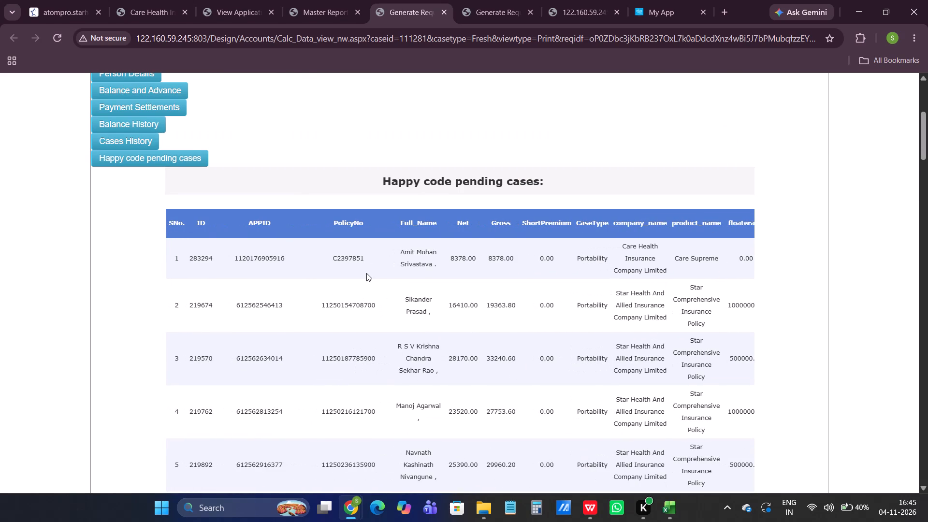
left_click_drag(167, 219, 371, 336)
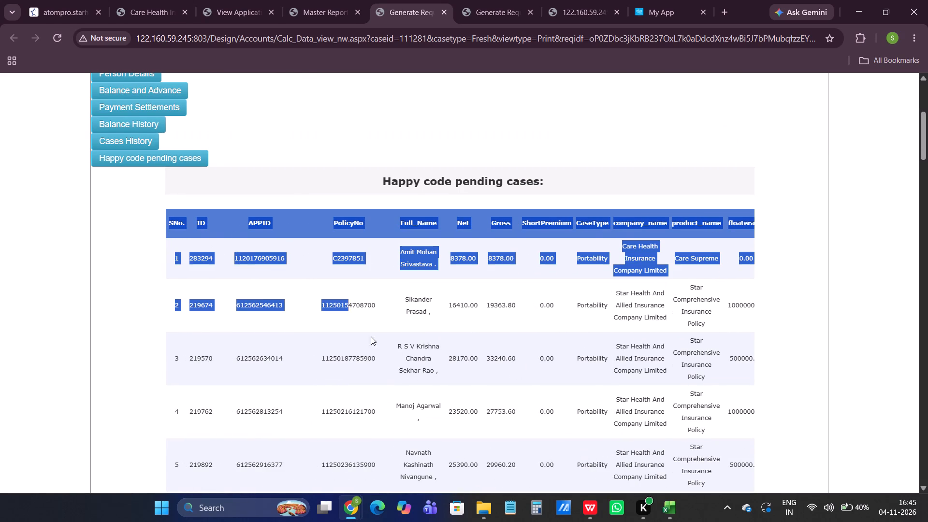
left_click_drag(371, 336, 767, 511)
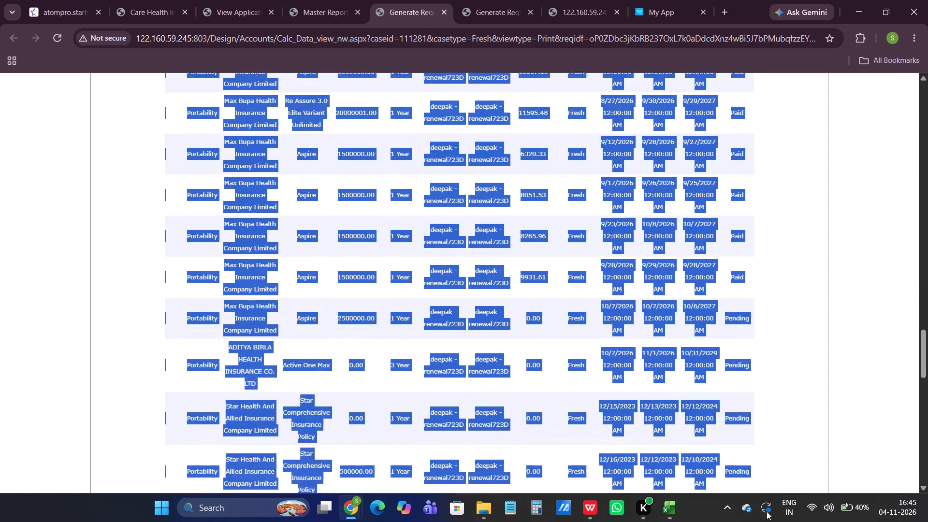
left_click_drag(767, 511, 641, 82)
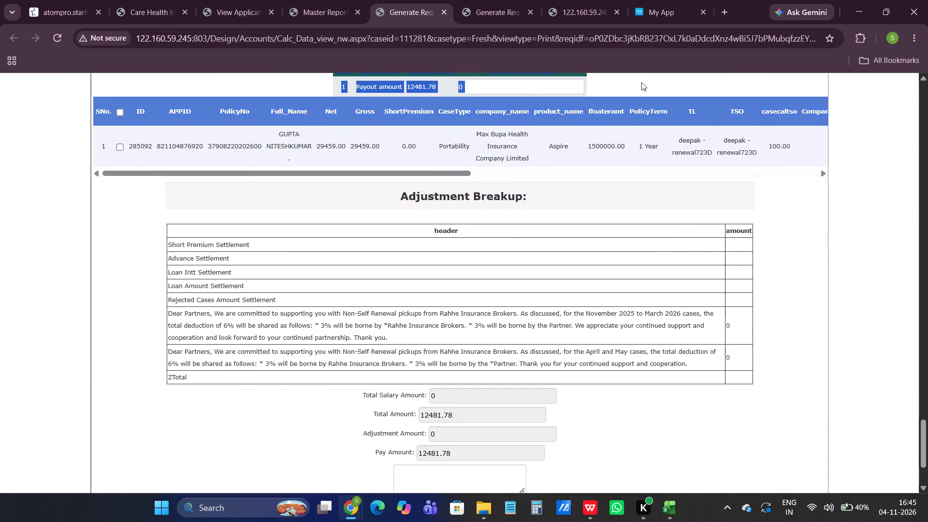
left_click_drag(641, 82, 741, 365)
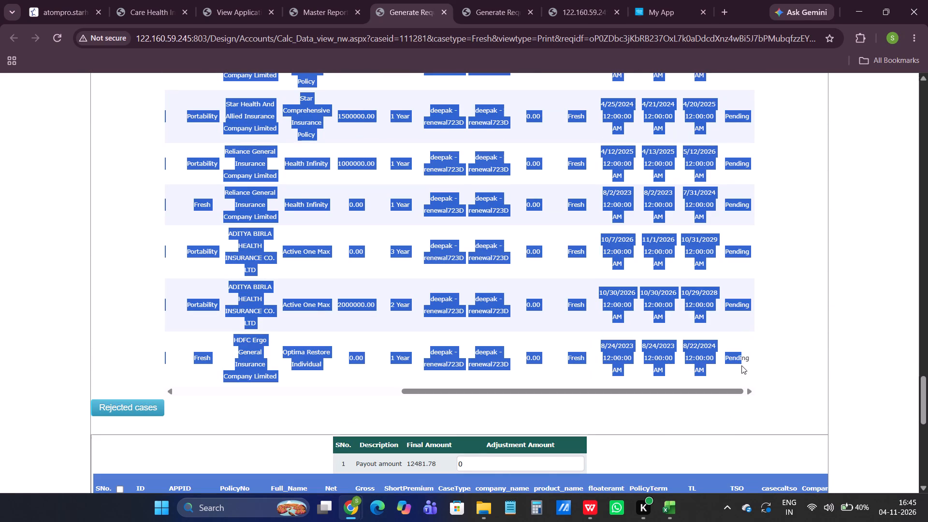
left_click_drag(741, 365, 752, 364)
key("ctrl+c")
key("ctrl+c")
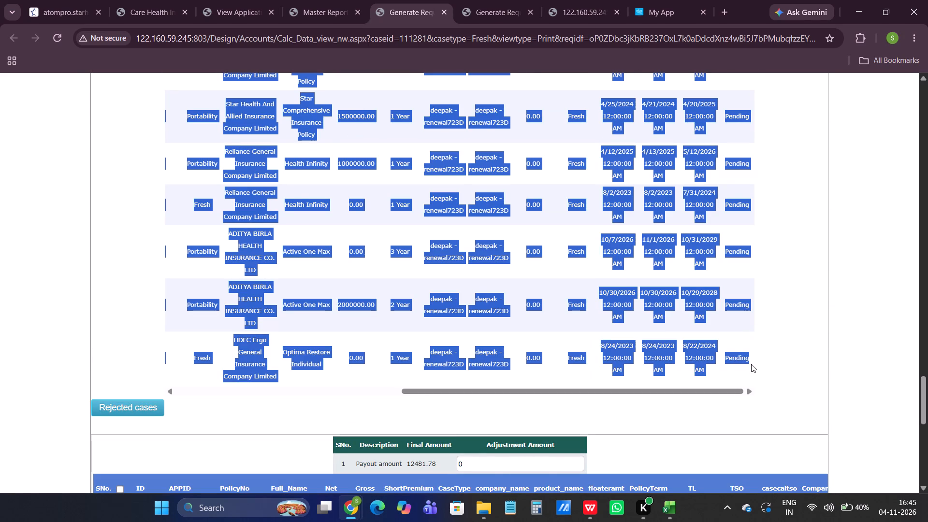
key("ctrl+c")
key("ctrl+c")
key("ctrl+c")
Switch to Excel and paste the copied cases table into a new blank workbook.
key("alt+Tab")
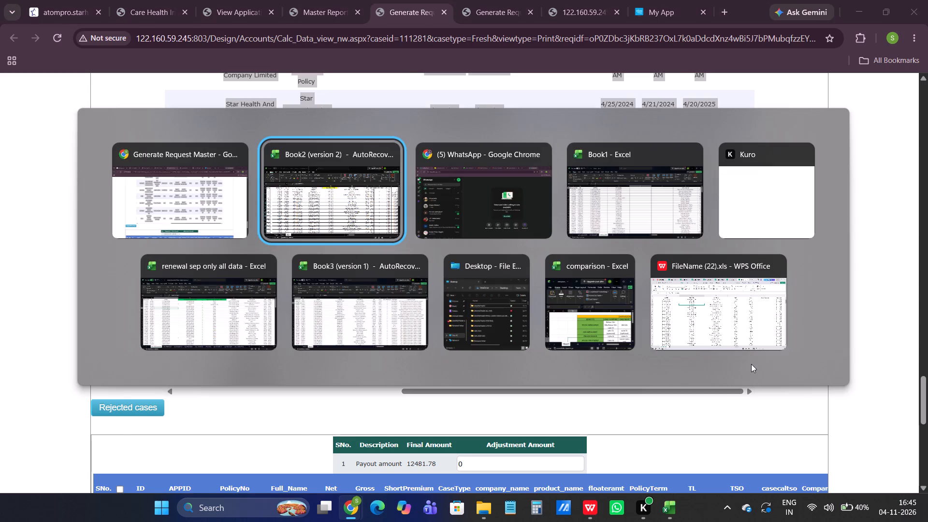
key("ctrl+n")
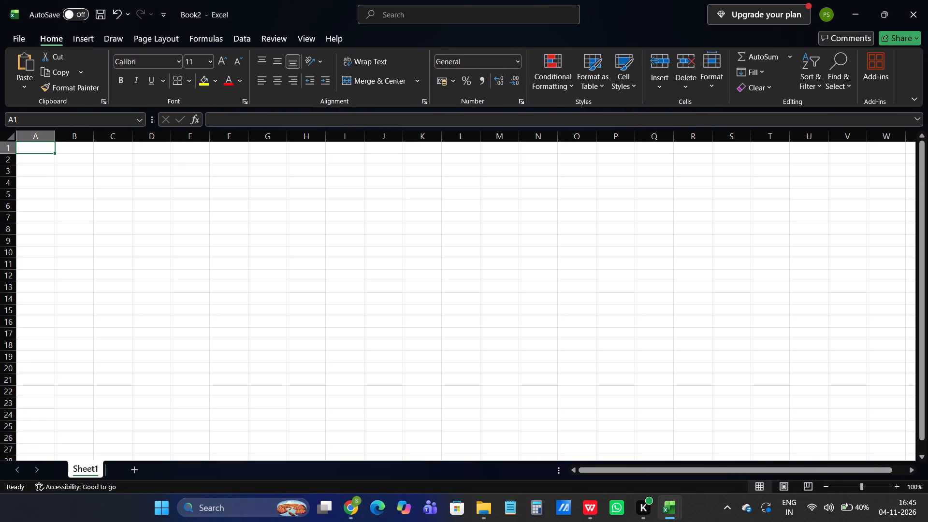
key("ctrl+v")
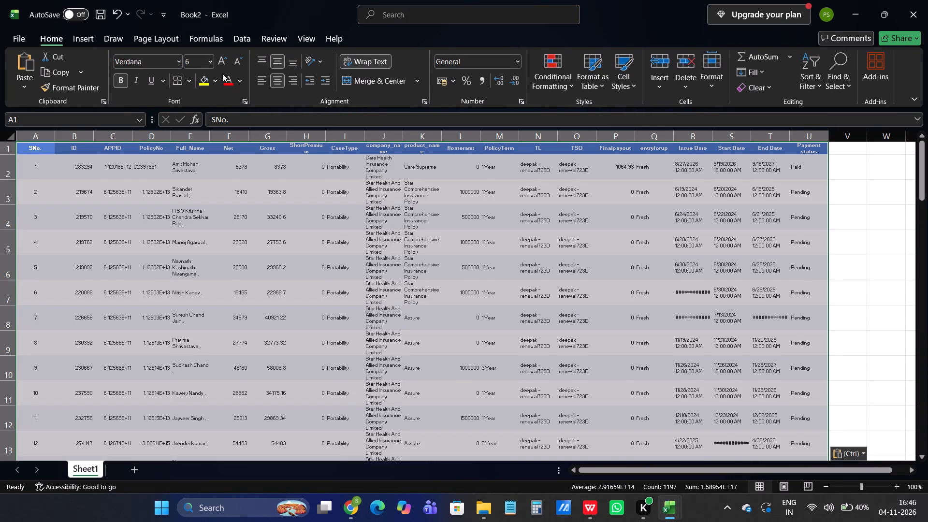
Format the pasted table with font size 10, centred unwrapped text and auto-fitted column widths.
left_click(225, 66)
left_click(225, 66)
left_click(225, 66)
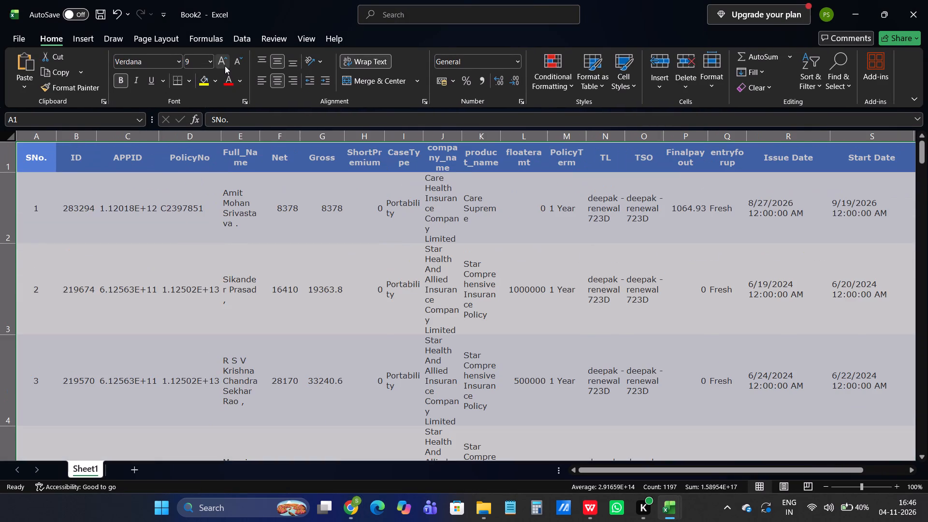
left_click(376, 59)
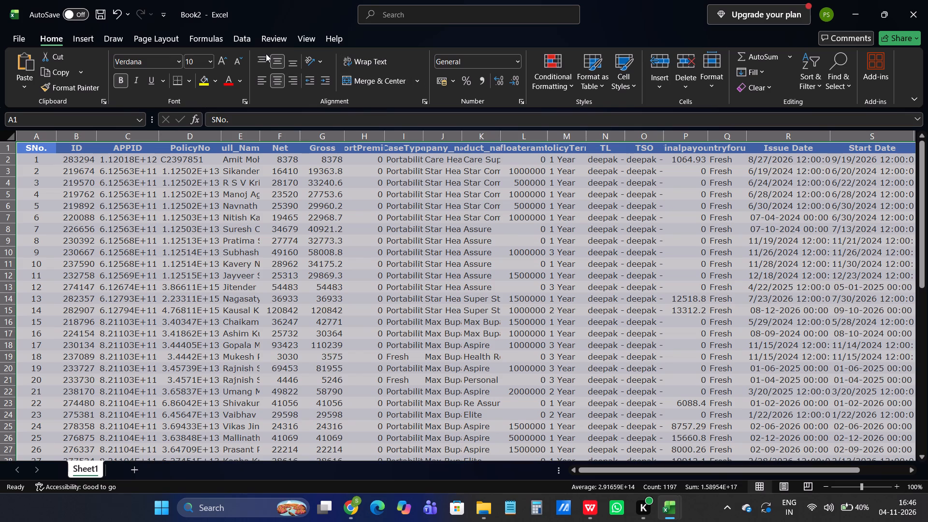
double_click(280, 78)
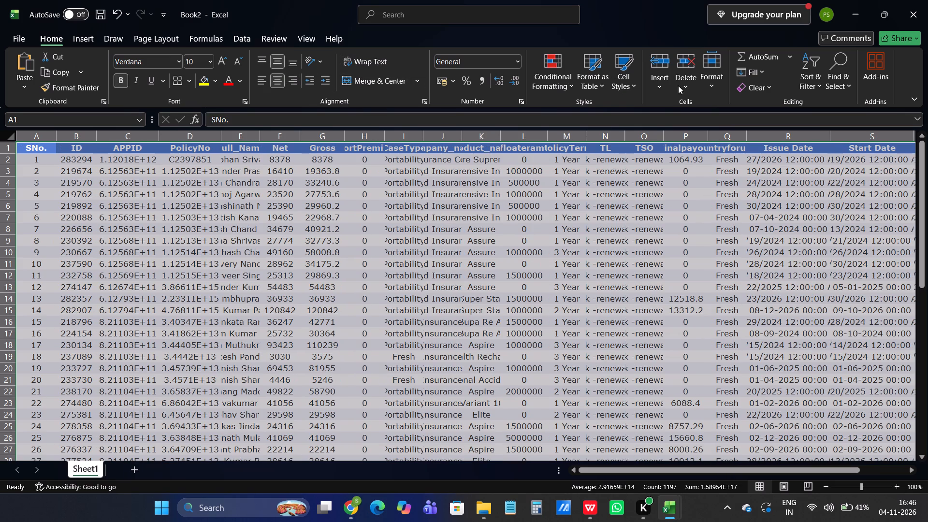
left_click(710, 85)
left_click(727, 171)
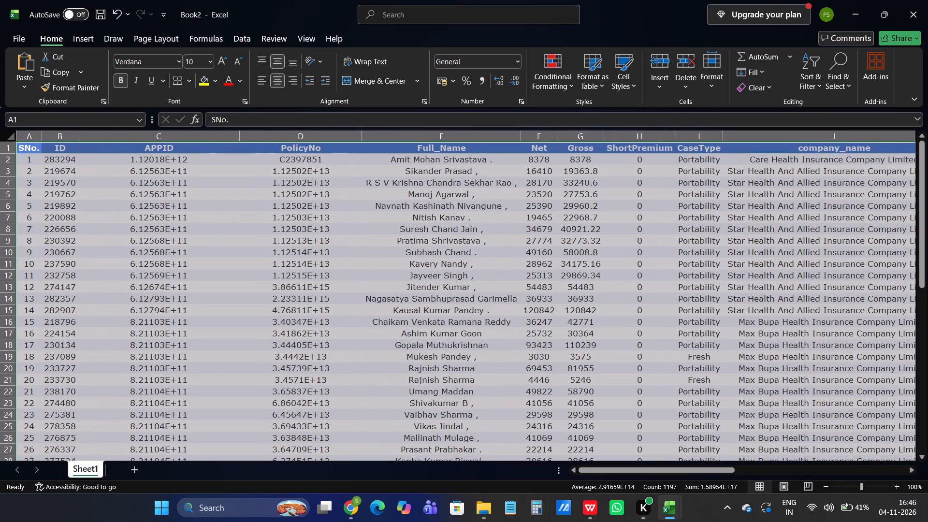
Add filters to the table's header row and filter the Payment status column to show only Pending cases.
left_click(221, 163)
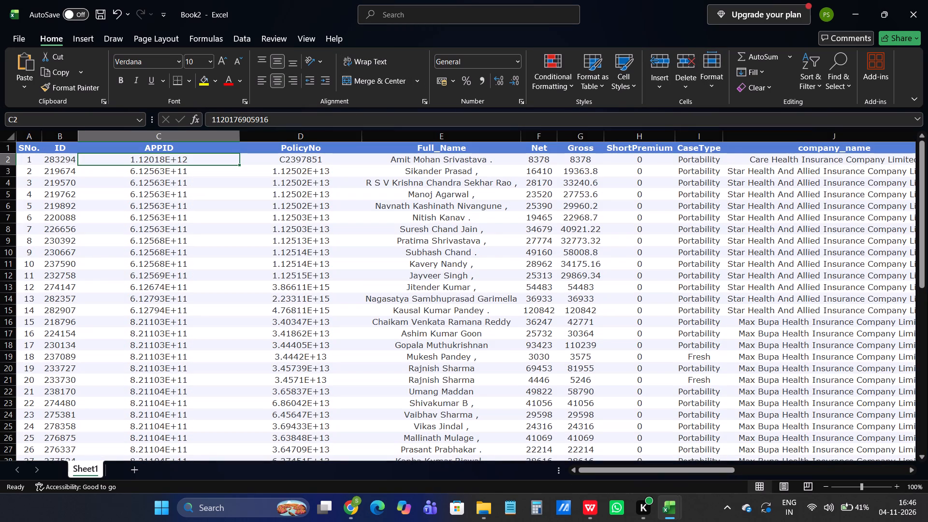
key("Right")
key("Right")
key("Right")
key("Right")
key("Right")
key("Right")
key("Right")
key("Right")
key("Right")
key("Right")
key("Right")
key("Right")
key("Right")
key("Right")
key("Right")
key("Right")
key("Right")
key("Right")
key("Right")
key("Right")
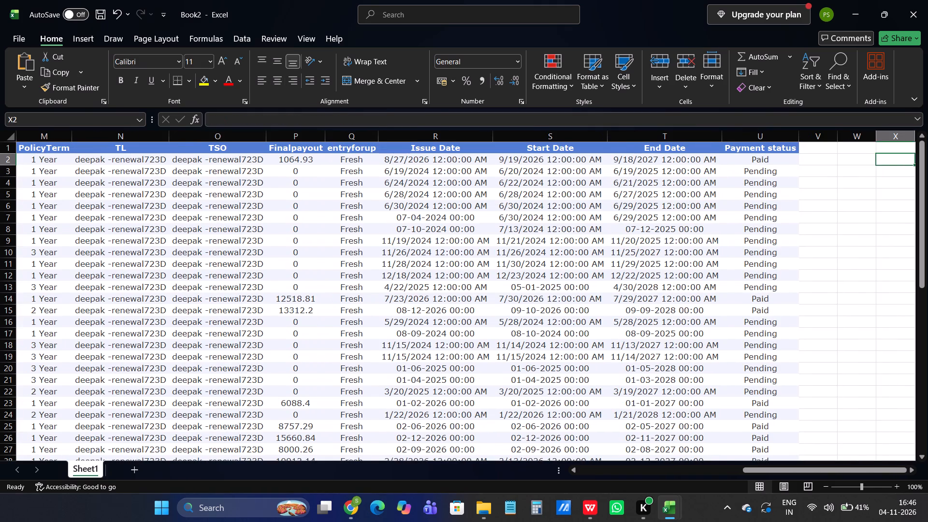
key("Right")
left_click(708, 152)
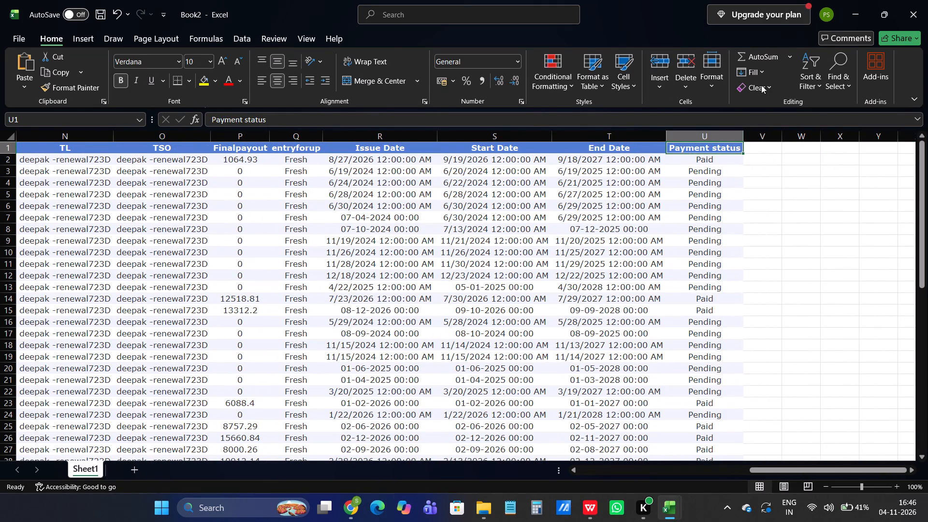
left_click(810, 88)
left_click(811, 157)
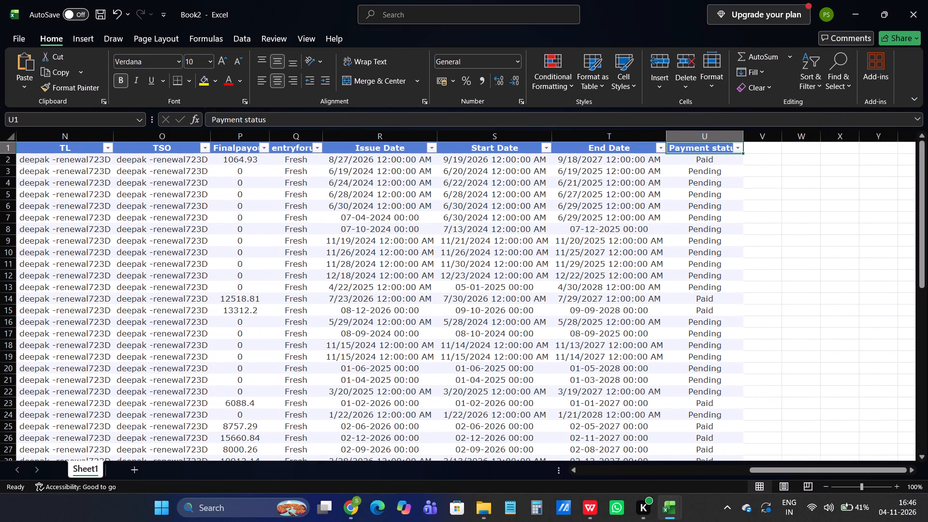
left_click(734, 148)
left_click(629, 316)
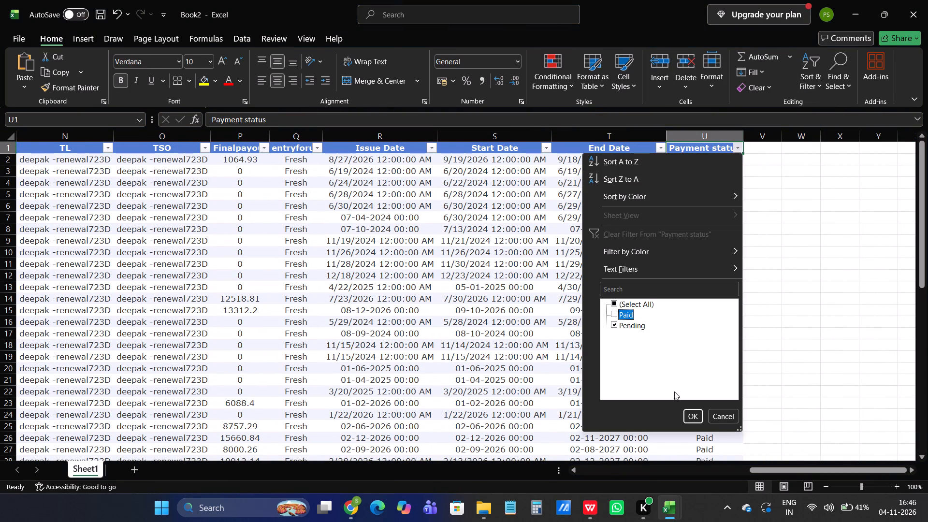
left_click(690, 416)
Examine the filtered Pending cases down to the last row, including their dates, APPID, PolicyNo and Full_Name columns.
scroll(574, 199, "down", 8)
scroll(574, 207, "up", 5)
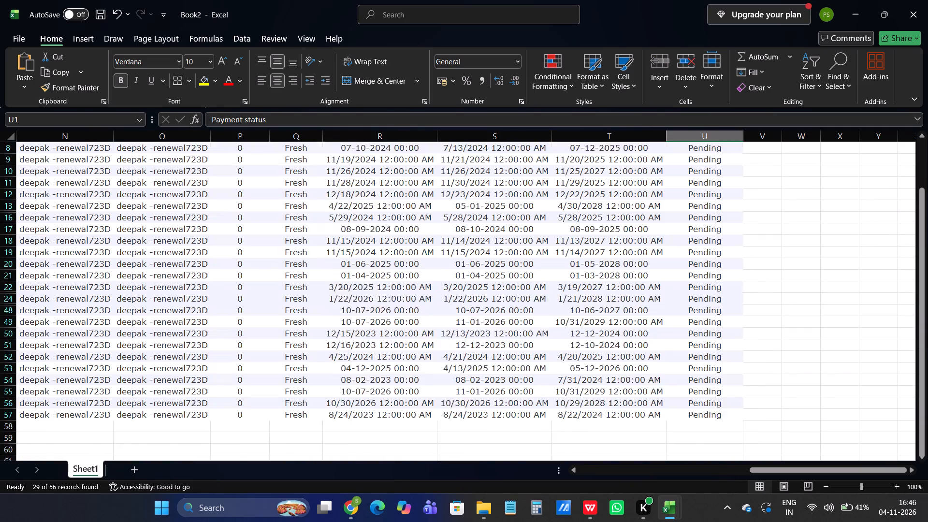
scroll(574, 207, "up", 4)
left_click(574, 207)
key("Left")
key("Left")
key("Left")
key("Left")
key("Left")
key("Left")
key("Left")
key("Left")
key("Left")
key("Left")
key("Left")
key("Left")
key("Left")
key("Left")
key("Left")
key("Left")
key("Left")
key("Left")
key("Left")
key("Left")
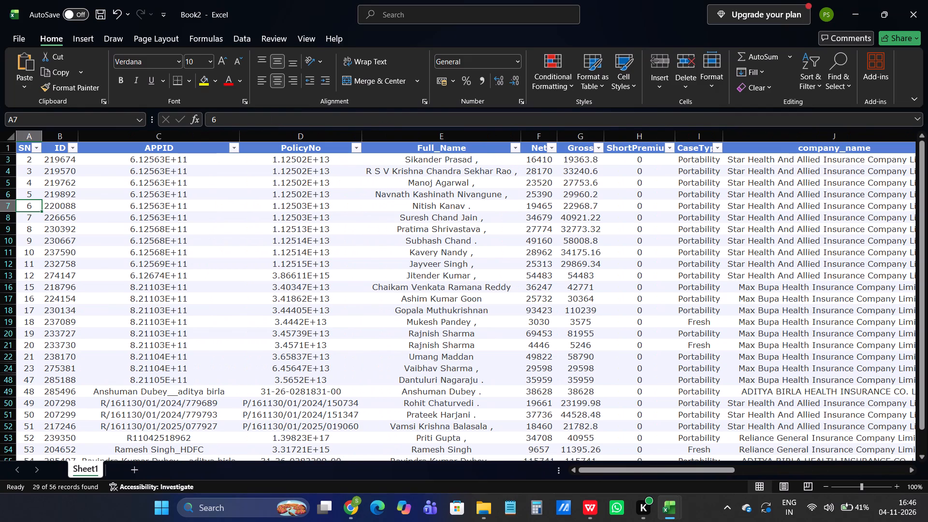
Examine the columns of the Pending cases from Full_Name across to Payment status and back.
left_click(435, 153)
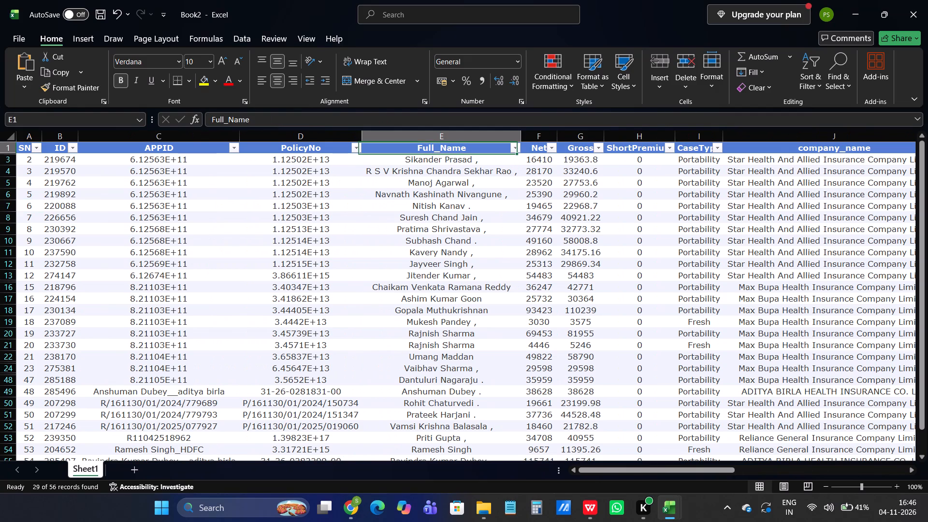
key("Right")
key("Right")
key("Right")
key("Right")
key("Right")
key("Right")
key("Right")
key("Right")
key("Right")
key("Right")
key("Right")
key("Right")
key("Right")
key("Right")
key("Right")
key("Right")
key("Right")
key("Right")
key("Right")
key("Right")
key("Left")
key("Left")
key("Left")
key("Left")
key("Left")
key("Left")
key("Left")
key("Left")
key("Left")
key("Left")
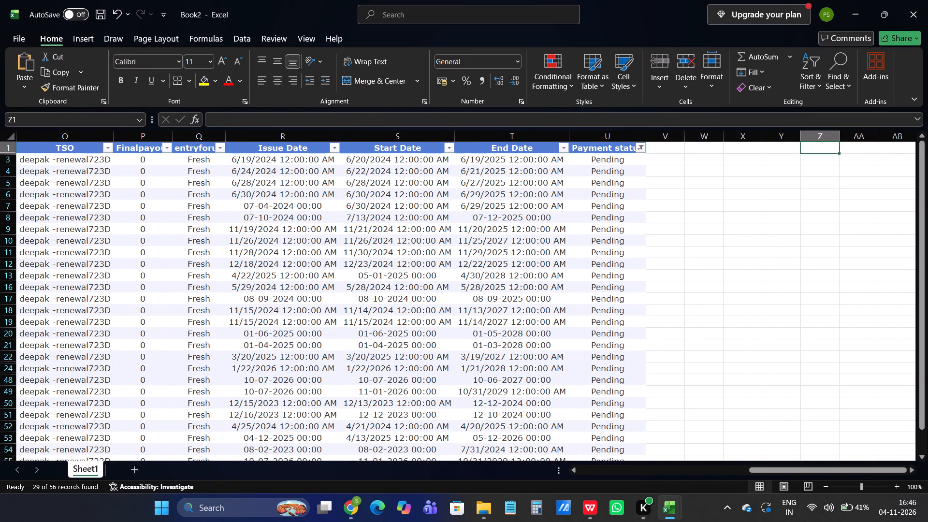
key("Left")
key("Left")
key("Left")
key("Left")
key("Left")
key("Left")
key("Left")
key("Left")
key("Left")
key("Left")
key("Left")
key("Left")
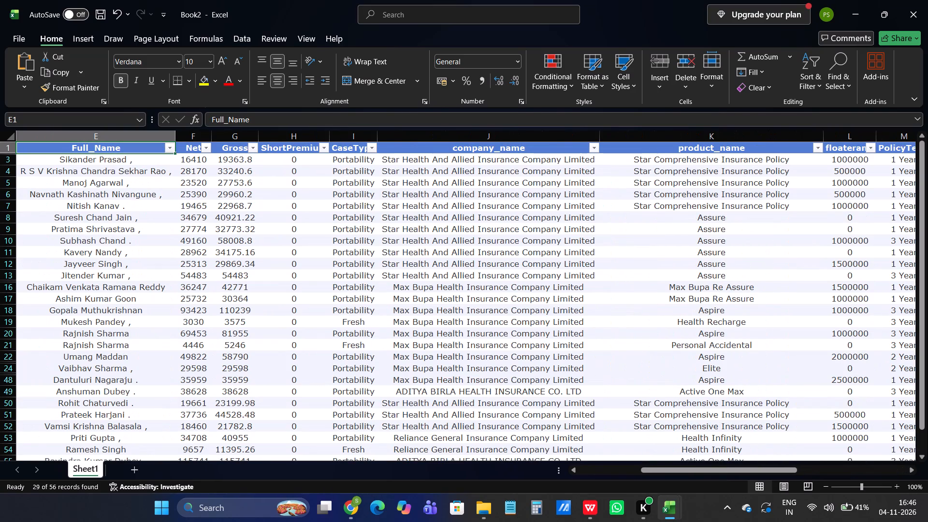
Change the Payment status column's filter to show only the Paid cases instead of the Pending ones.
key("Right")
key("Right")
key("Right")
key("Right")
key("Right")
key("Right")
key("Right")
key("Right")
key("Right")
key("Right")
key("Right")
key("Right")
key("Right")
key("Right")
key("Right")
key("Right")
key("Right")
key("Right")
key("Right")
key("Right")
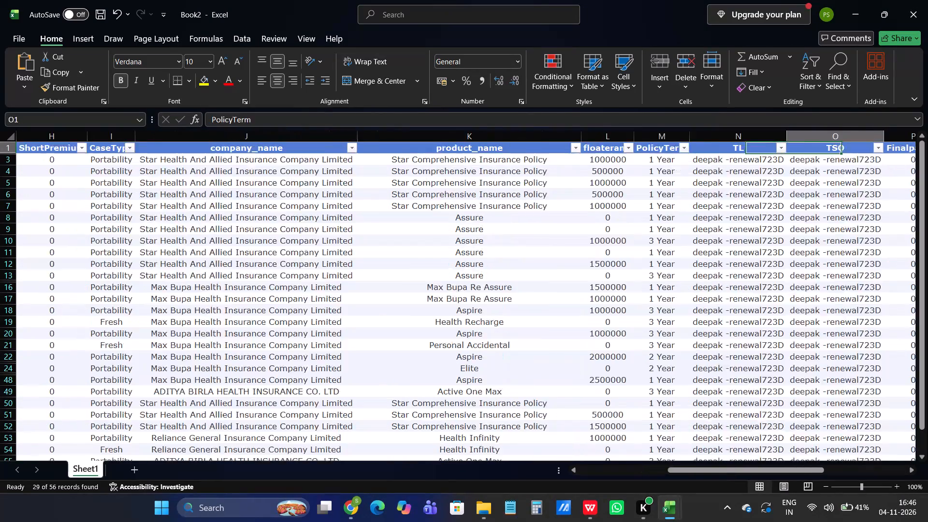
left_click(544, 150)
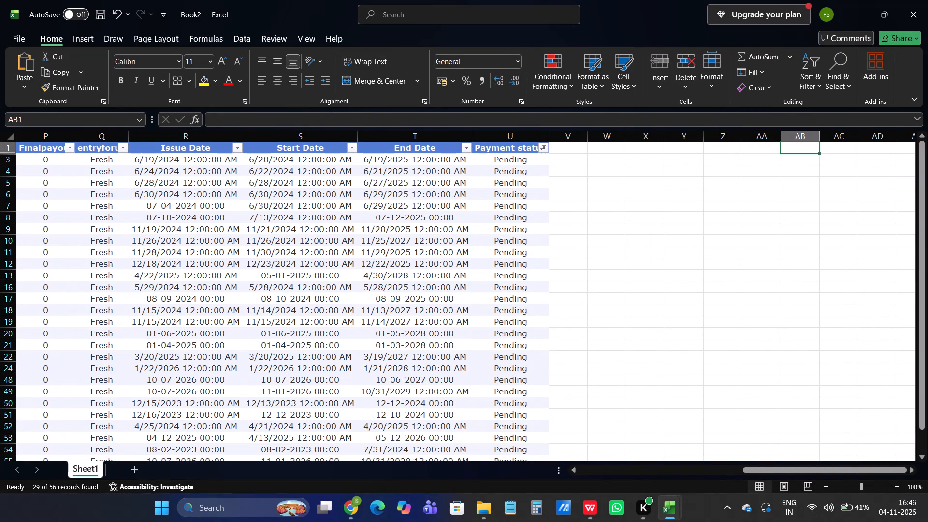
left_click(435, 327)
left_click(432, 320)
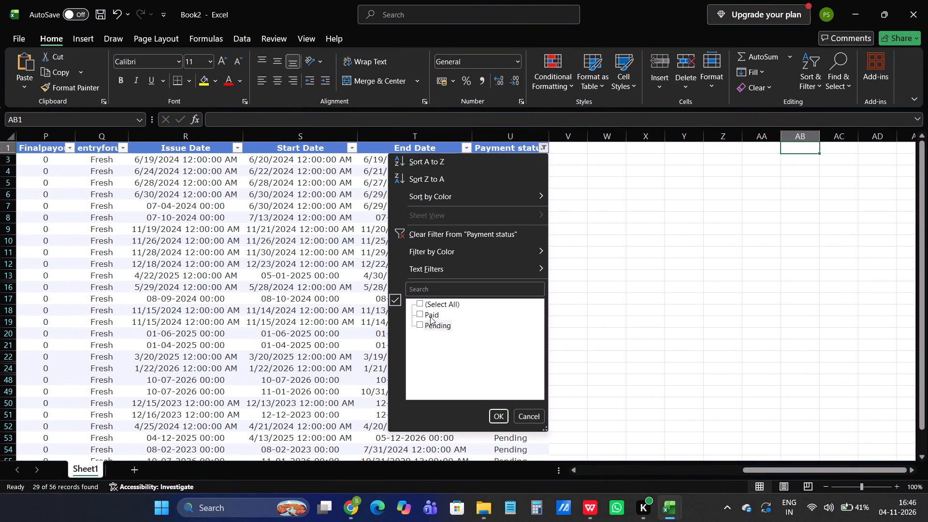
left_click(430, 315)
left_click(429, 322)
left_click(495, 414)
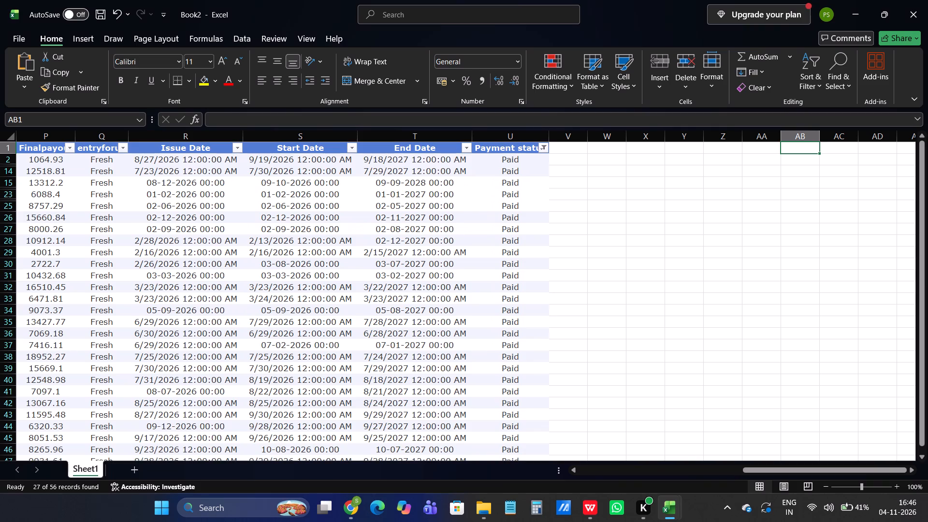
Examine the filtered Paid cases from Payment status back to the SN column and across the ID, APPID, PolicyNo and Full_Name columns.
scroll(430, 260, "down", 7)
scroll(431, 284, "up", 10)
key("Left")
key("Left")
key("Left")
key("Left")
key("Left")
key("Left")
key("Left")
key("Left")
key("Left")
key("Left")
key("Left")
key("Left")
key("Left")
key("Left")
key("Left")
key("Left")
key("Left")
key("Left")
key("Left")
key("Left")
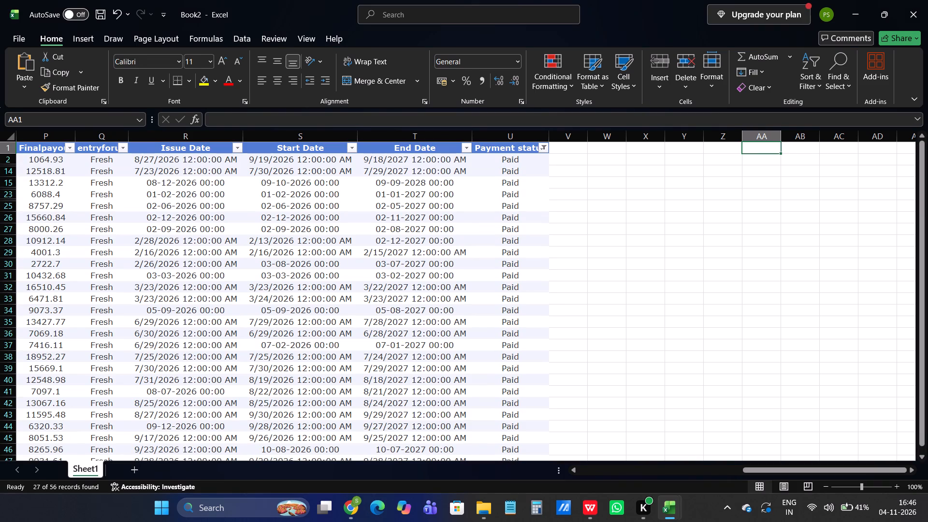
key("Down")
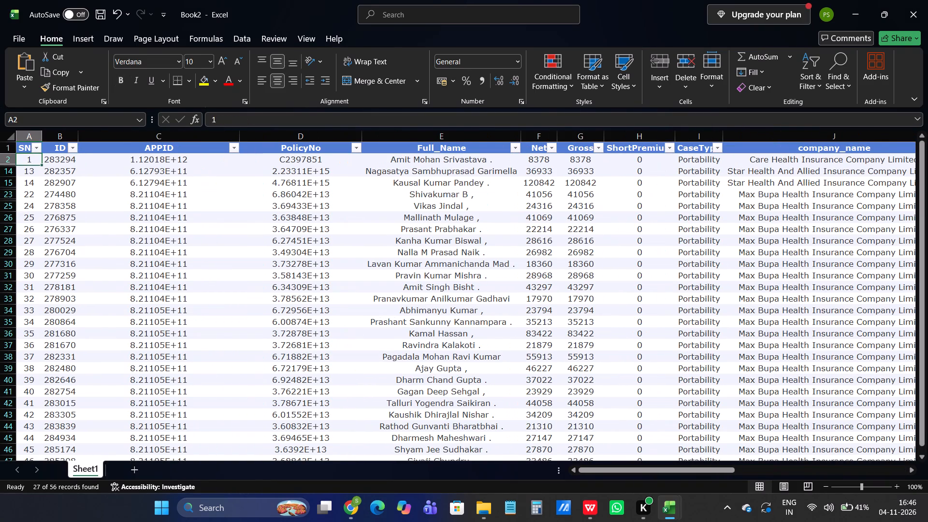
key("Right")
key("Right")
key("Right")
key("Right")
key("Right")
key("Right")
key("Right")
key("Left")
key("Left")
key("Left")
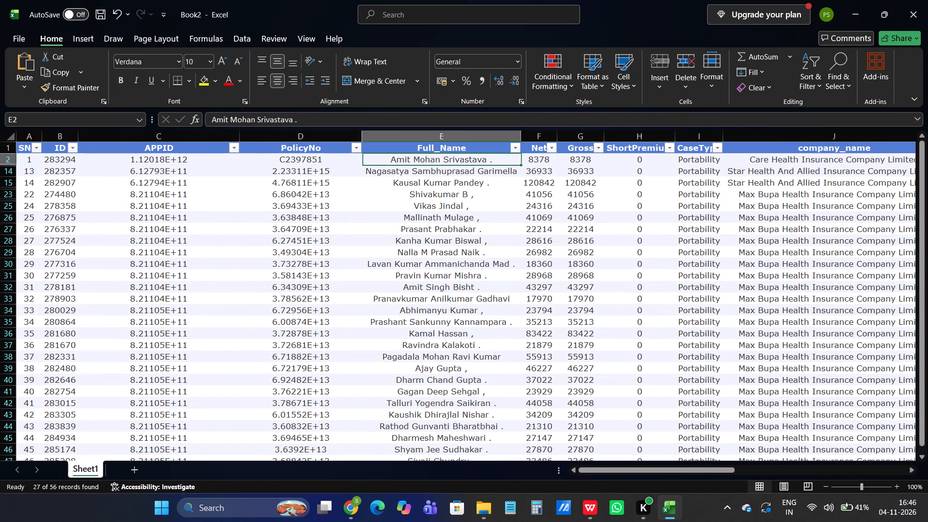
Examine the Full_Name column of the Paid cases down to the last row, row 47.
key("Down")
key("Down")
key("Down")
key("Down")
key("Down")
key("Down")
key("Down")
key("Down")
key("Down")
key("Down")
key("Down")
key("Down")
key("Down")
key("Down")
key("Down")
key("Down")
key("Down")
key("Down")
key("Down")
key("Down")
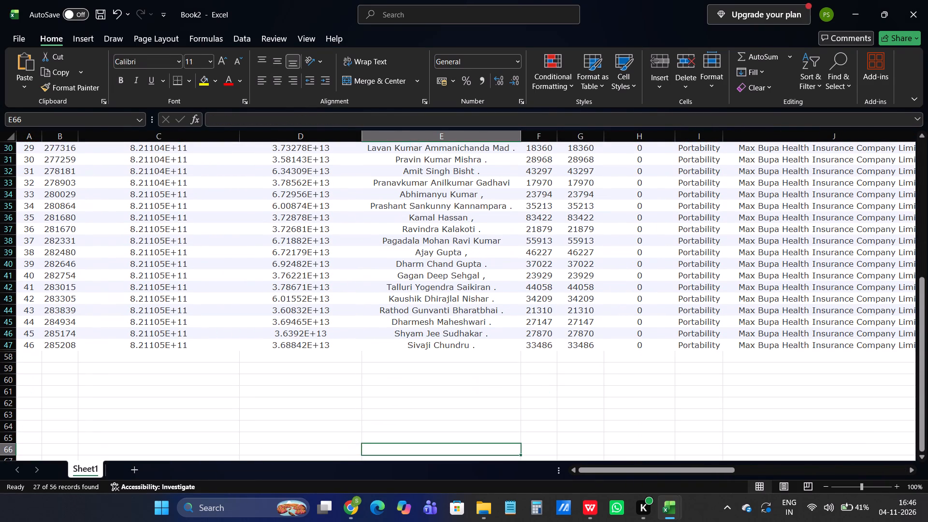
key("Up")
key("Up")
key("Up")
key("Up")
key("Up")
key("Up")
key("Up")
key("Up")
key("Up")
key("Up")
key("Up")
key("Up")
key("Down")
key("Down")
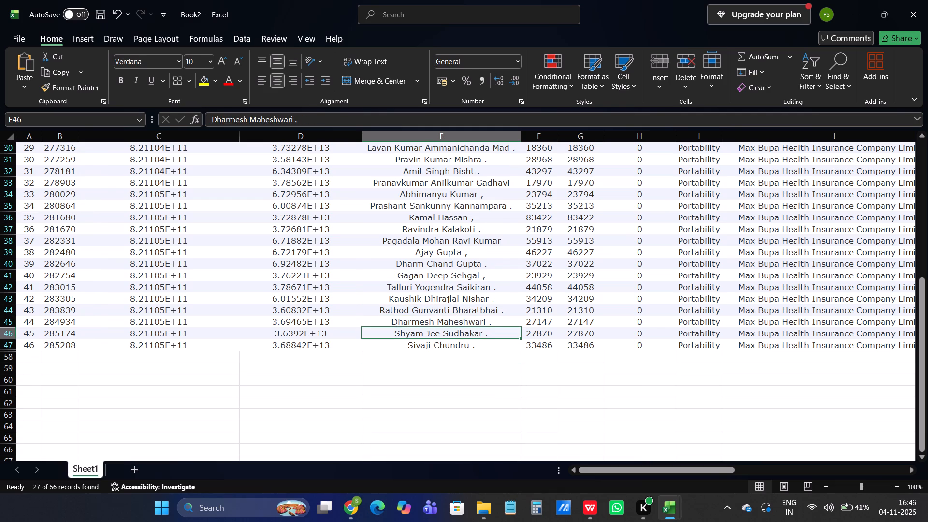
key("Down")
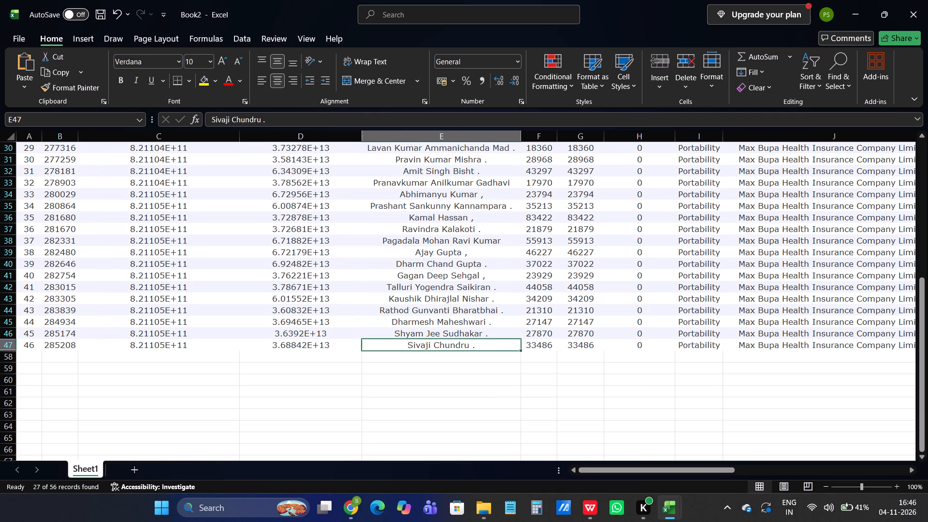
Select the Net values of the last Paid cases, F41 to F47, to check their sum and count.
key("Up")
key("Up")
key("Up")
key("Up")
key("Up")
key("Up")
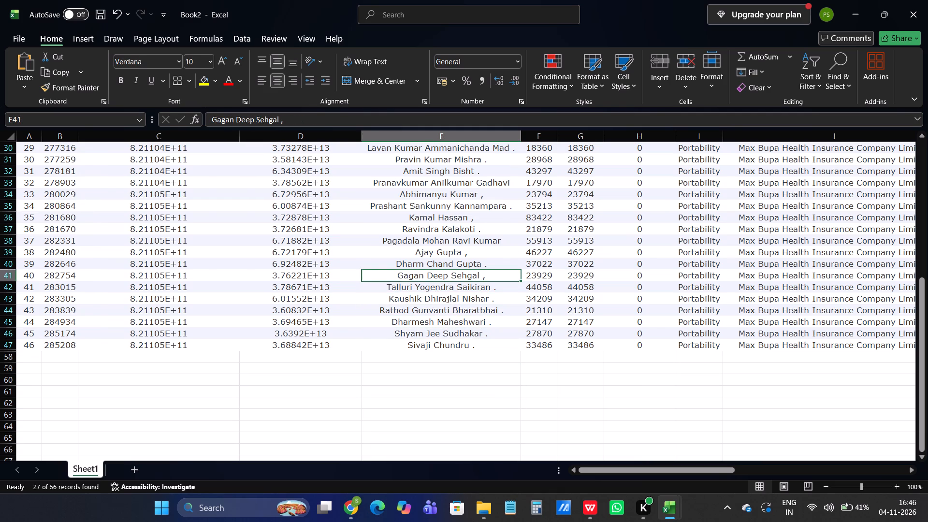
key("Right")
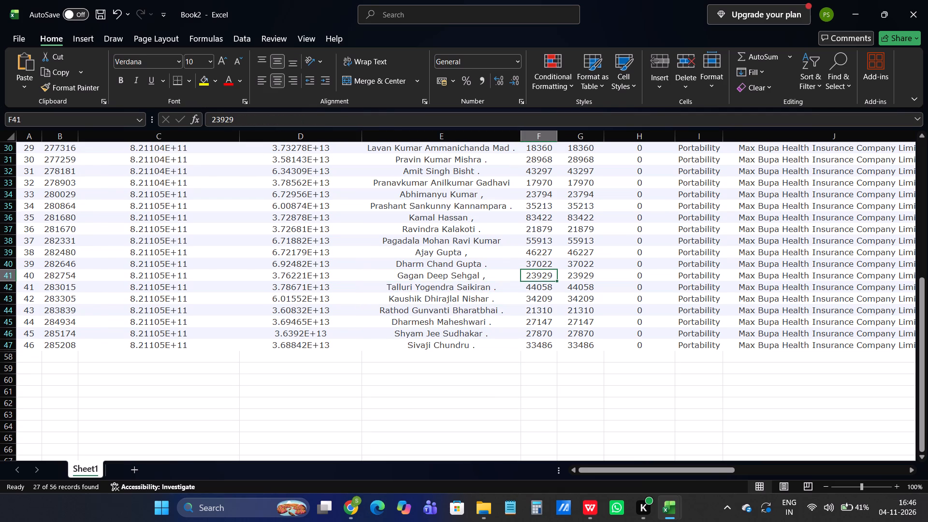
key("shift+Down")
key("shift+Down")
key("shift+Down")
key("shift+Down")
key("shift+Down")
key("shift+Down")
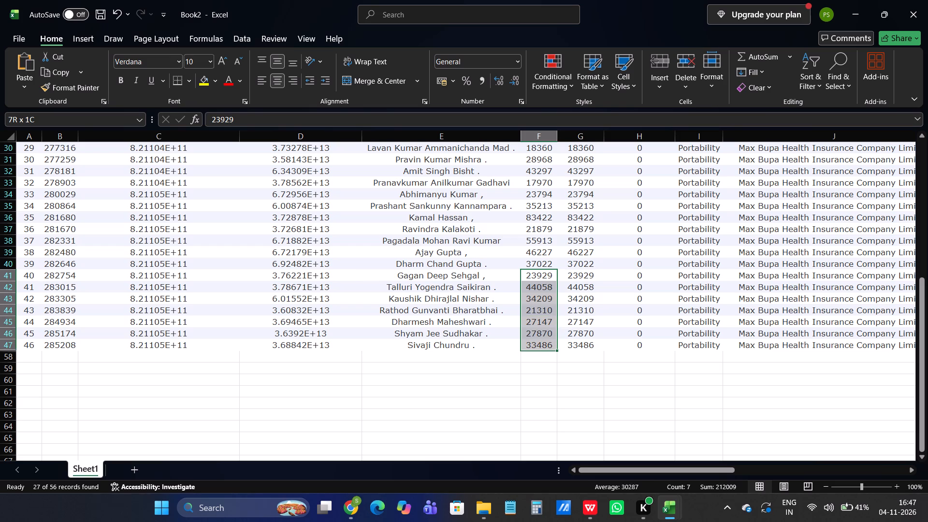
Check the sum and count of the Net values in F37 to F47, and clear the range selection by selecting cell E42.
key("Up")
key("Up")
key("Up")
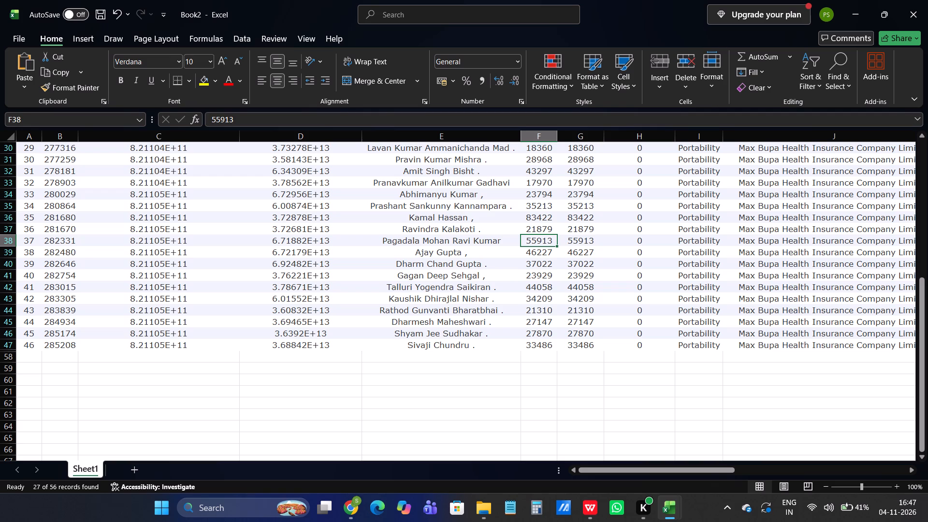
key("Up")
key("shift+Down")
key("shift+Down")
key("shift+Down")
key("shift+Down")
key("shift+Down")
key("shift+Down")
key("shift+Down")
key("shift+Down")
key("shift+Down")
key("shift+Down")
key("shift+Down")
key("shift+Down")
key("shift+Up")
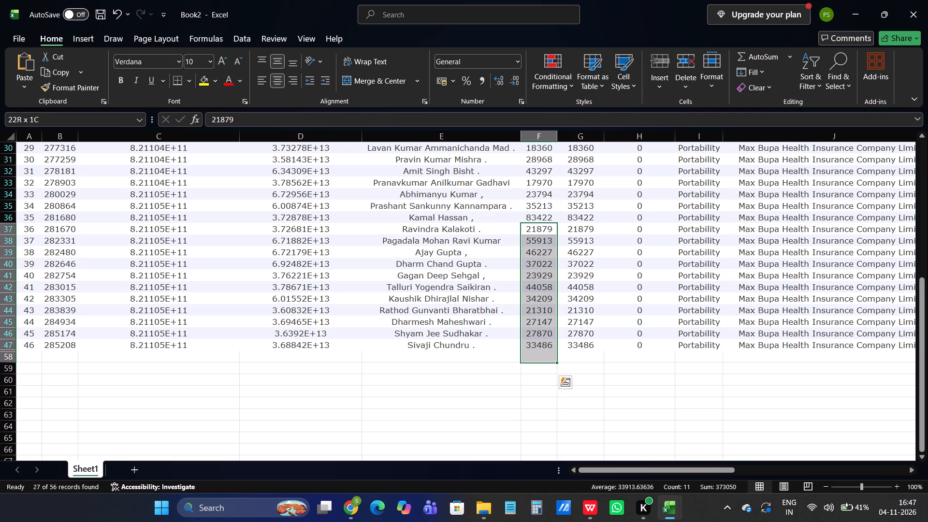
key("shift+Up")
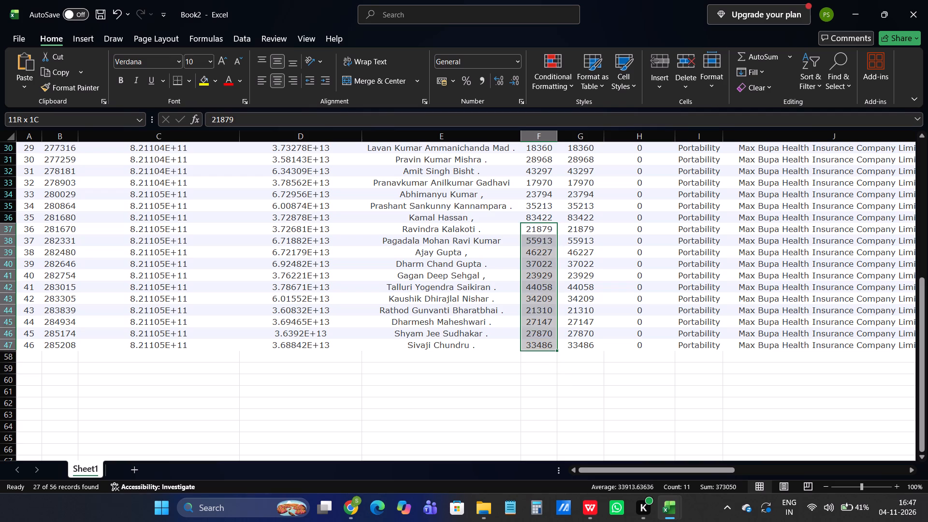
left_click(431, 284)
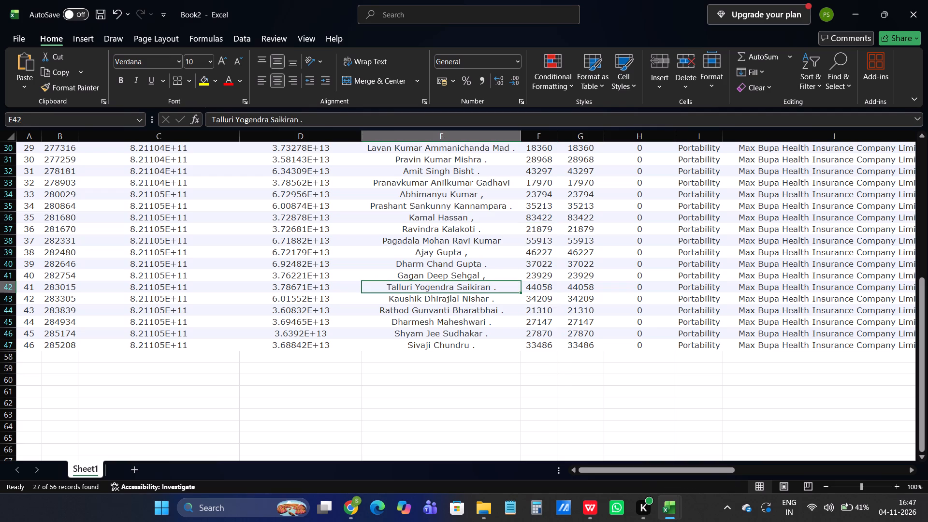
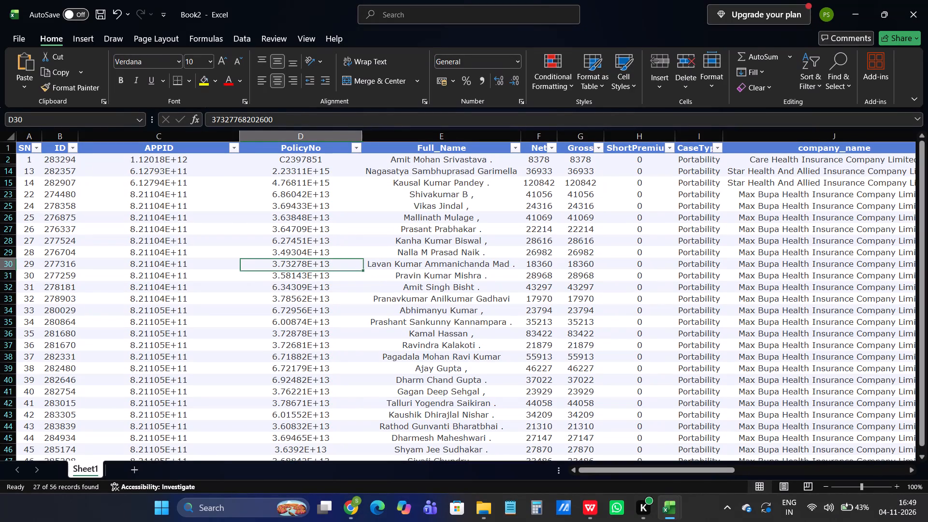
Close the Book2 workbook holding the filtered Paid cases copied from the portal.
left_click_drag(169, 141, 293, 147)
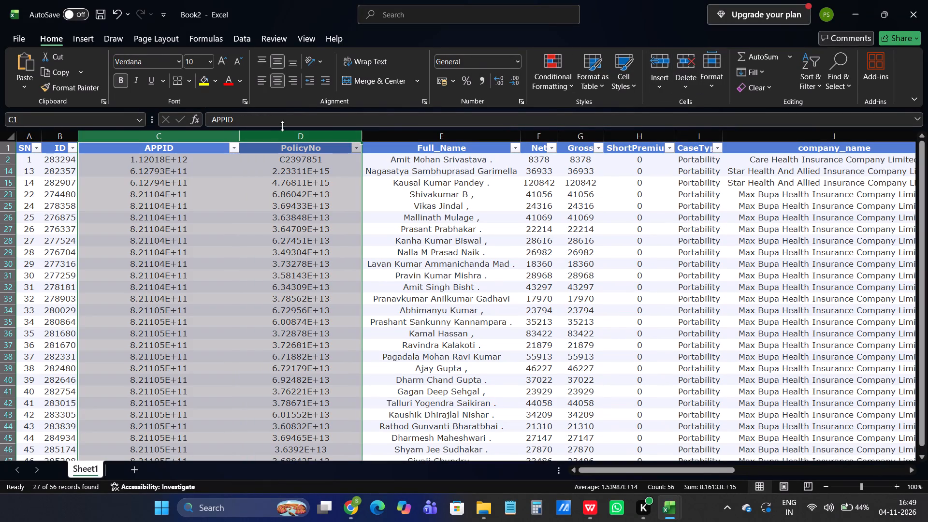
left_click(226, 208)
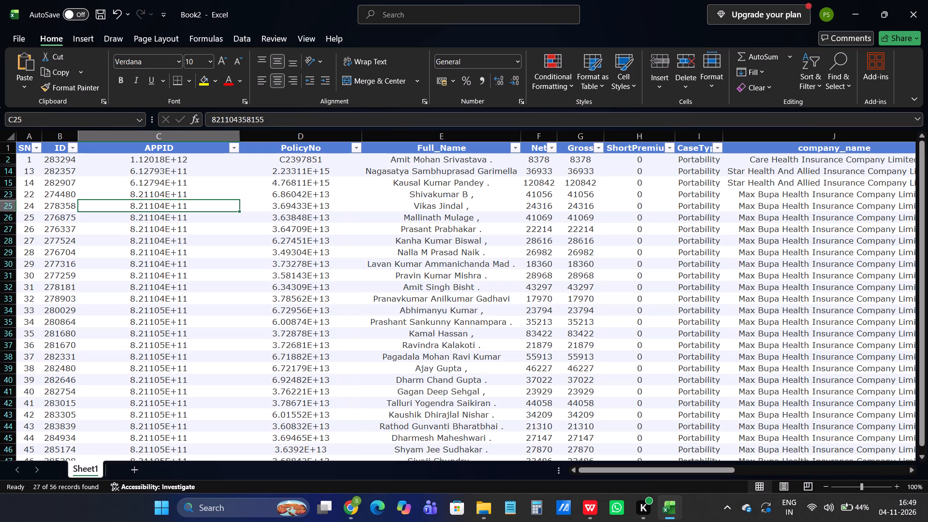
left_click(917, 24)
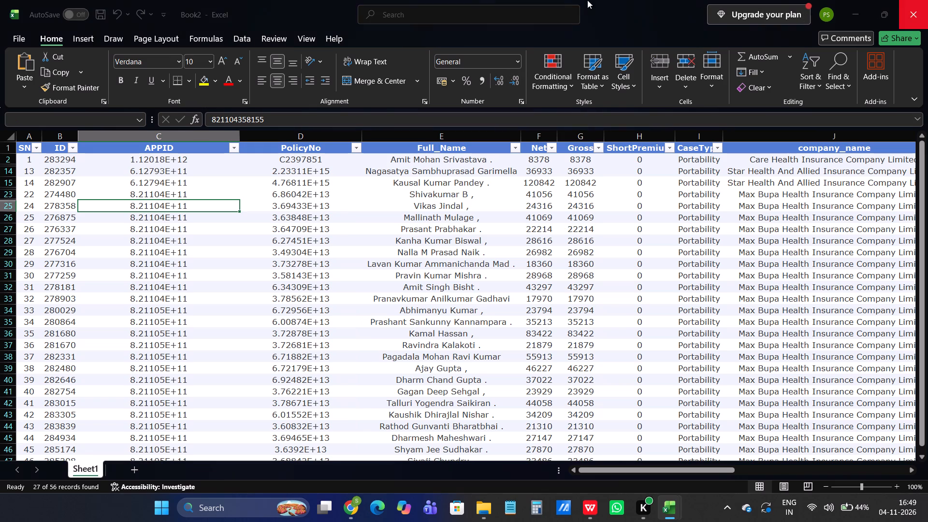
left_click(507, 314)
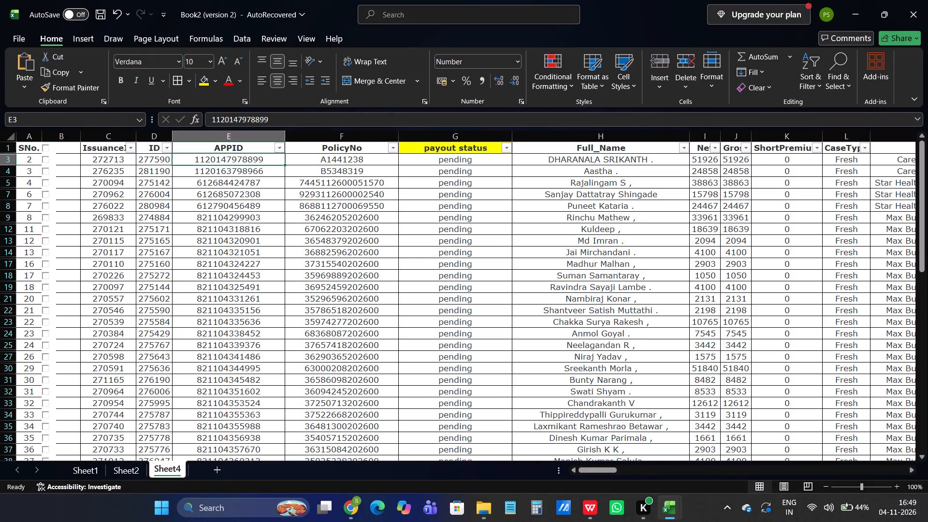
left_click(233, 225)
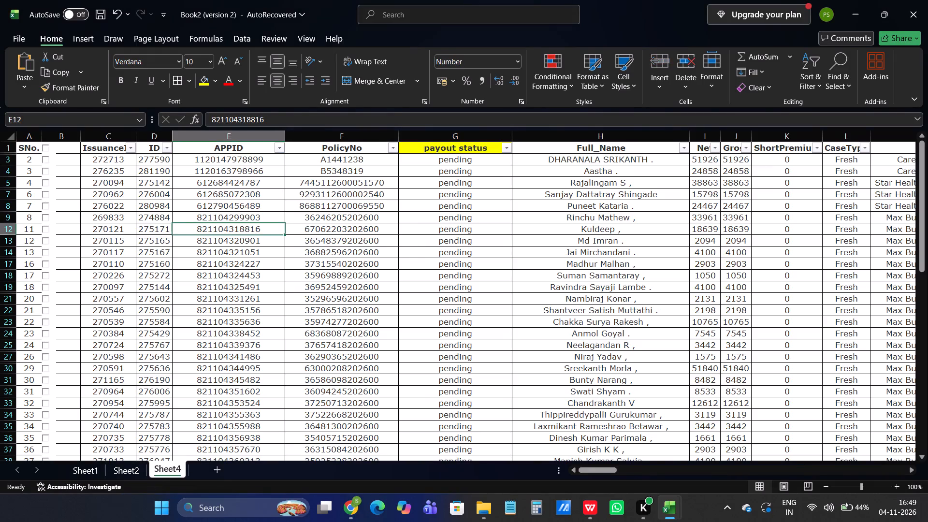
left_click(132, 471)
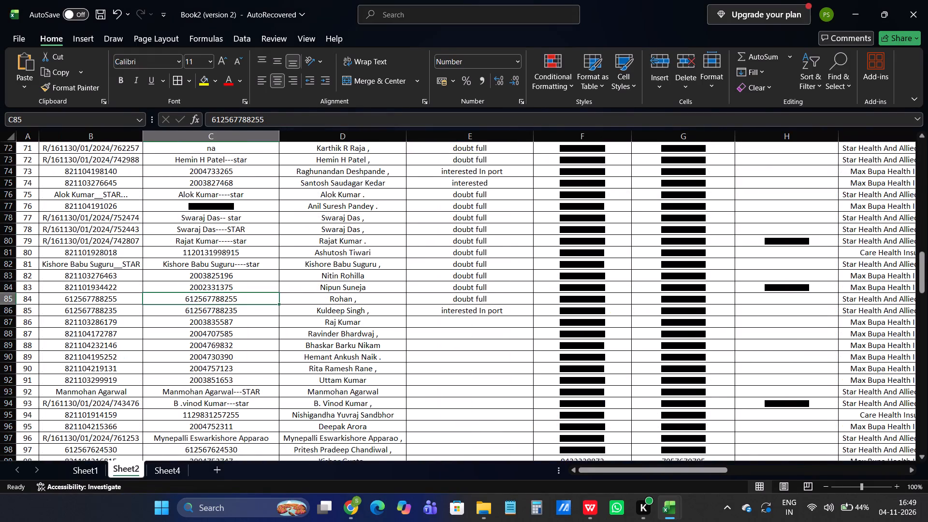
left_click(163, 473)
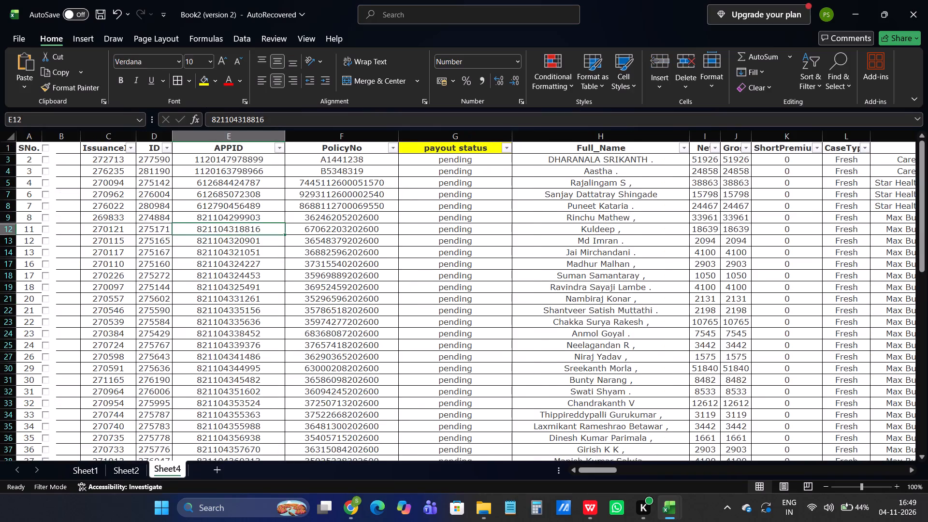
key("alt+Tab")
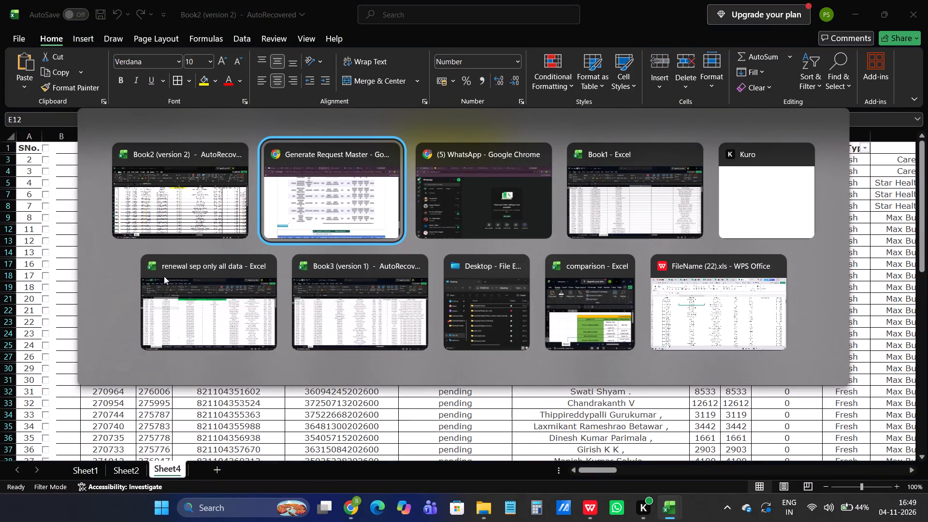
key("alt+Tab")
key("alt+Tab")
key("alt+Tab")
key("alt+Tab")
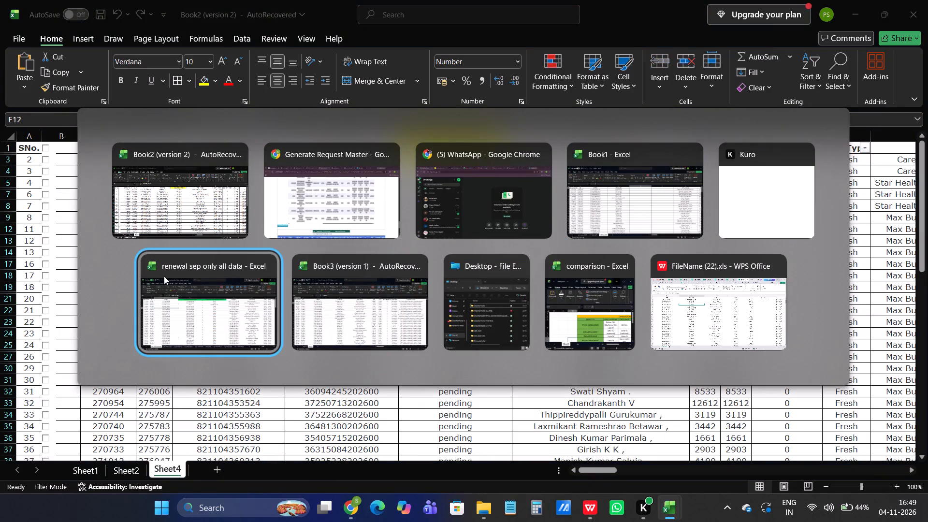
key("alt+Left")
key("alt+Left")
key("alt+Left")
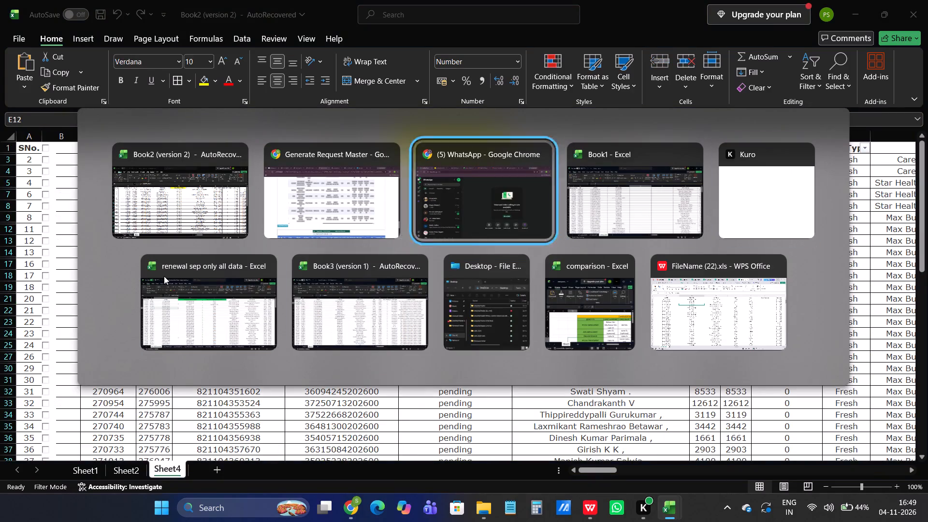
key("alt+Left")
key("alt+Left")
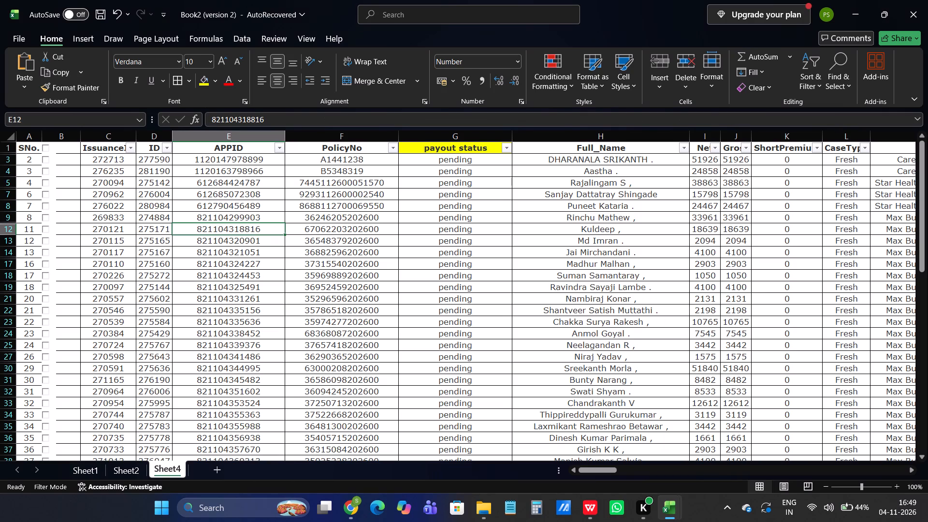
Create a blank workbook and copy the filtered table of pending Fresh cases from Sheet4 into it, starting at cell A1.
key("ctrl+n")
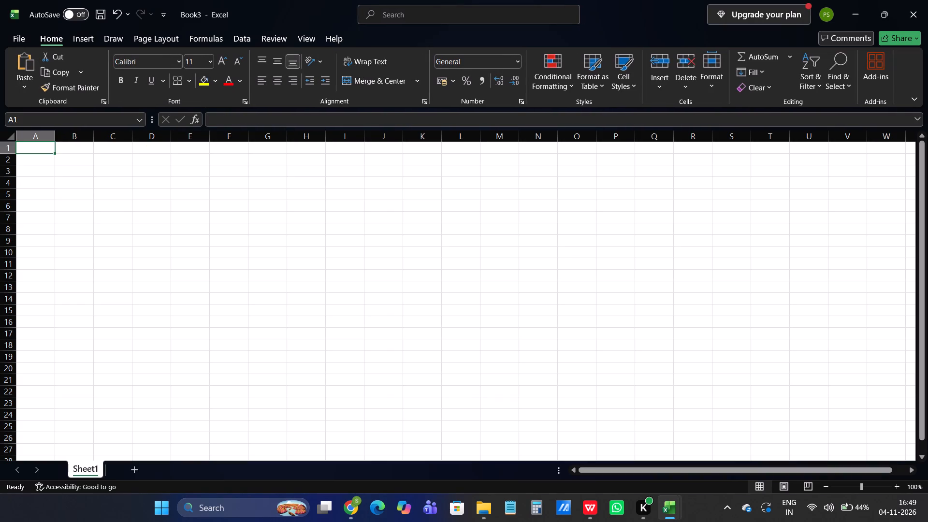
key("alt+Tab")
left_click(161, 235)
key("ctrl+a")
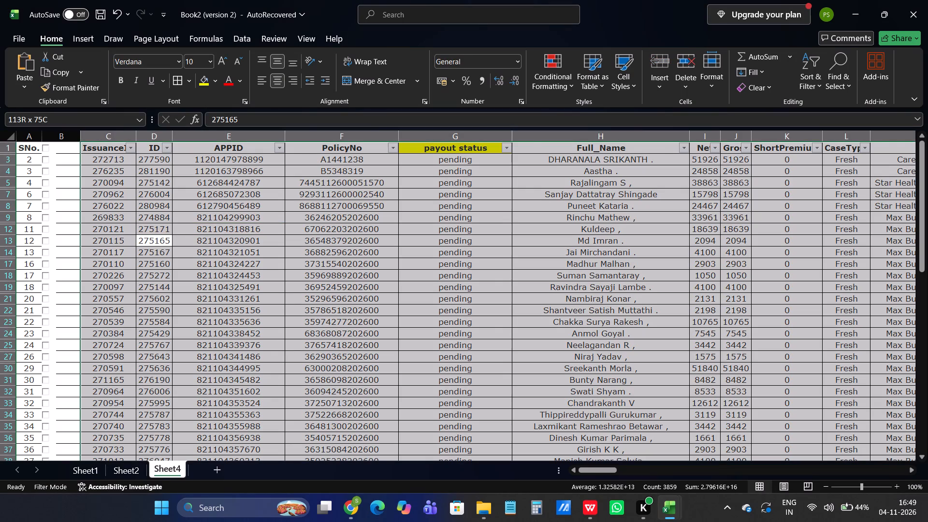
key("ctrl+c")
key("alt+Tab")
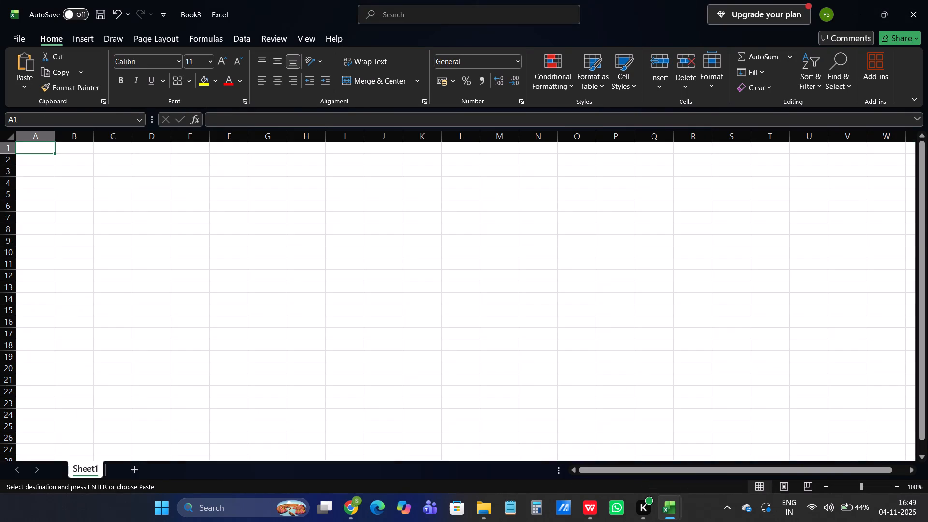
key("ctrl+v")
AutoFit the column widths of the pasted Fresh cases table and clear the selection by selecting cell D7.
left_click(715, 78)
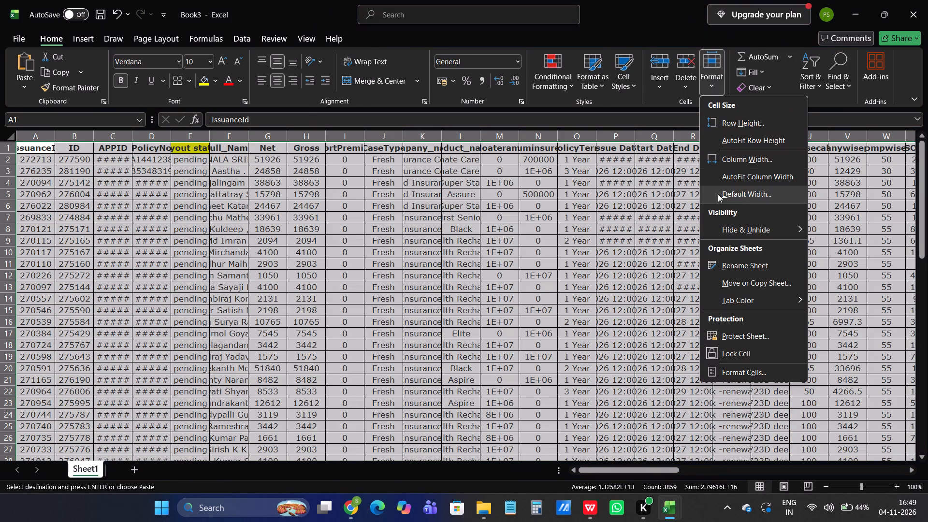
left_click(724, 174)
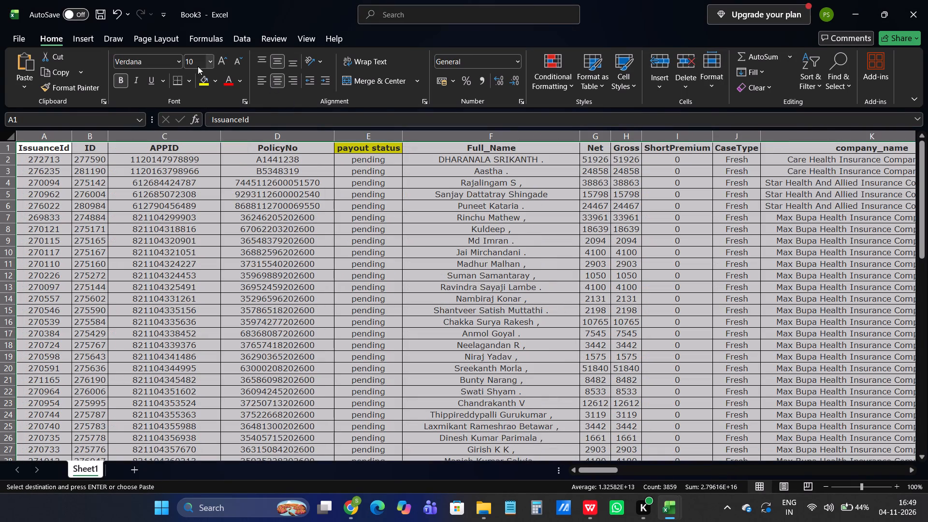
left_click(319, 219)
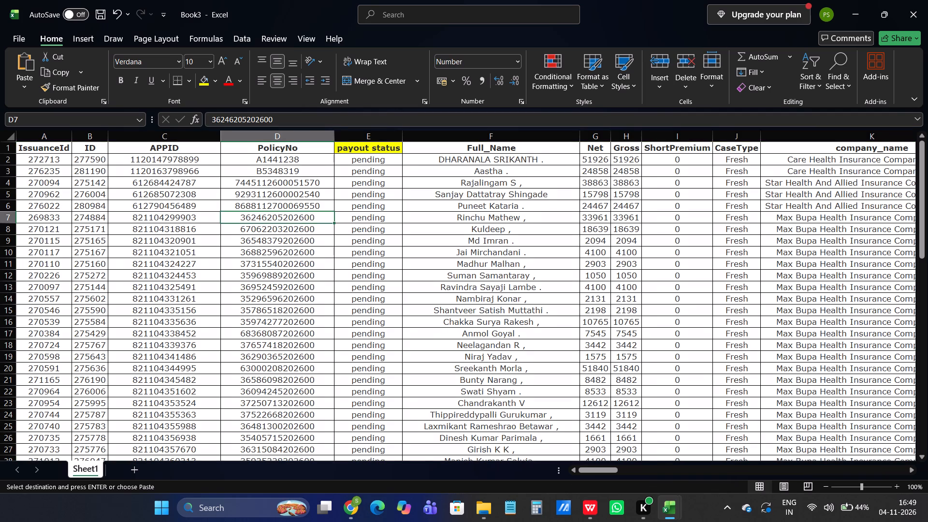
Start saving the new workbook and enter "fresh cases" as its file name.
left_click(377, 190)
key("ctrl+s")
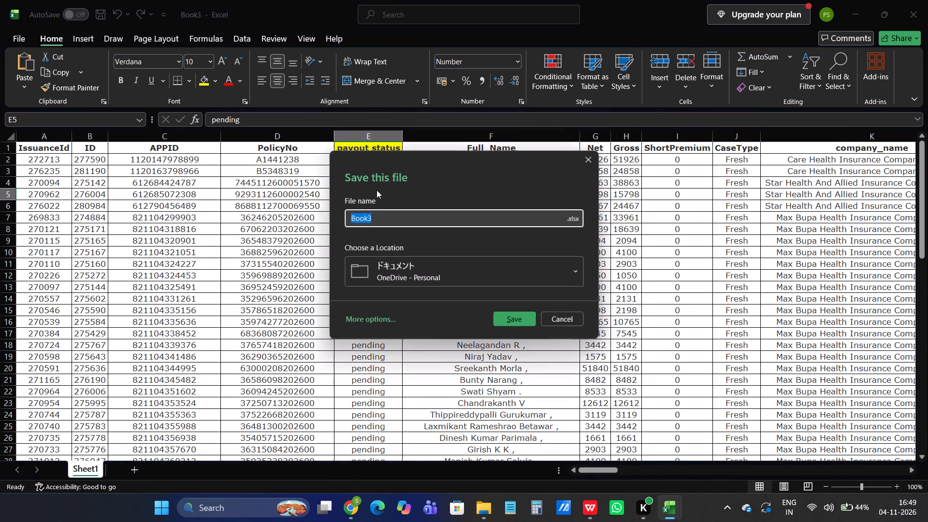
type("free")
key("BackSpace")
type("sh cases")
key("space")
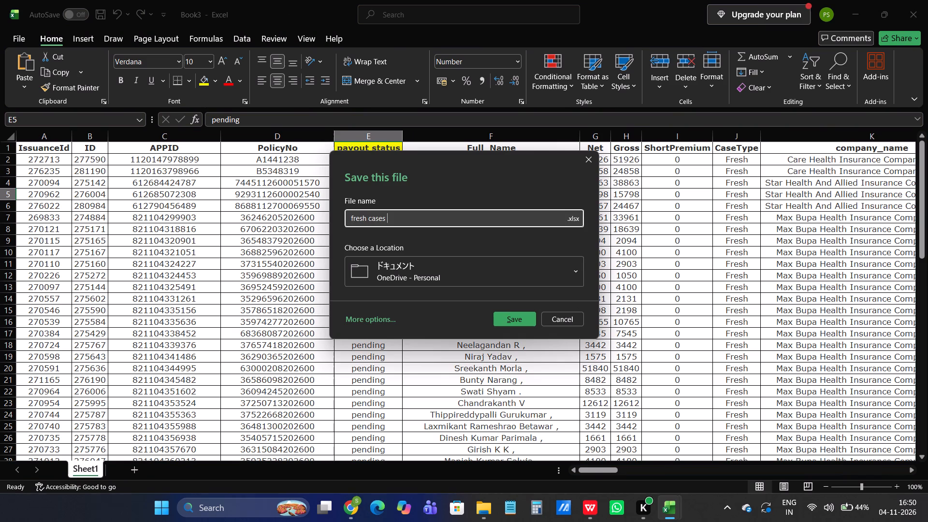
Complete the file name as "fresh cases payout pending jan to sep 2026", save the workbook to the OneDrive documents folder, and minimize it.
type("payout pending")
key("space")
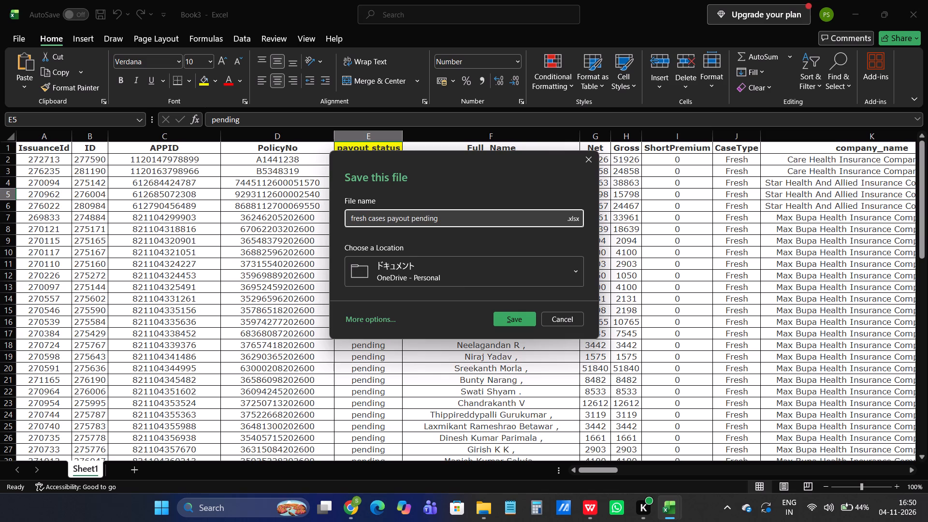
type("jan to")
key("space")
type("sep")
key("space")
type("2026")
left_click(504, 323)
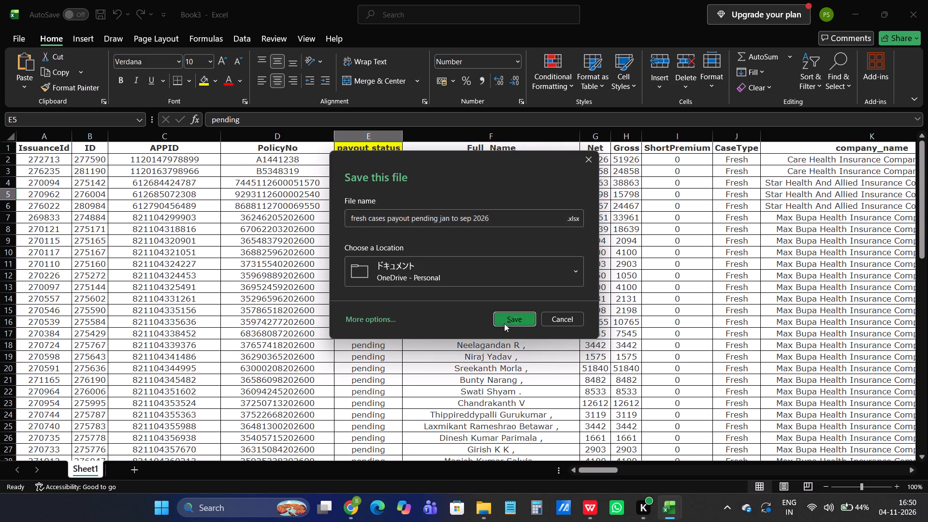
left_click(856, 12)
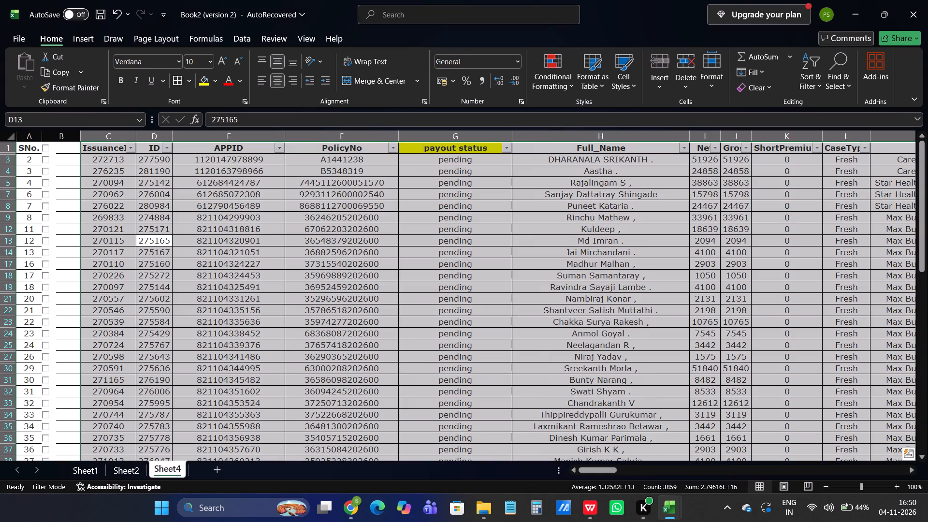
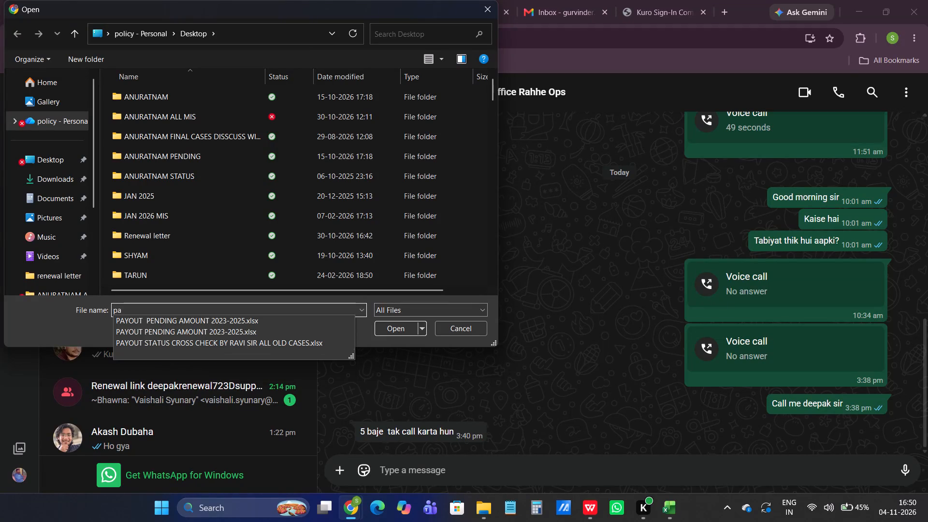
Enter "payout" as the file name and look through the Desktop folder for the payout workbook to attach to the WhatsApp chat.
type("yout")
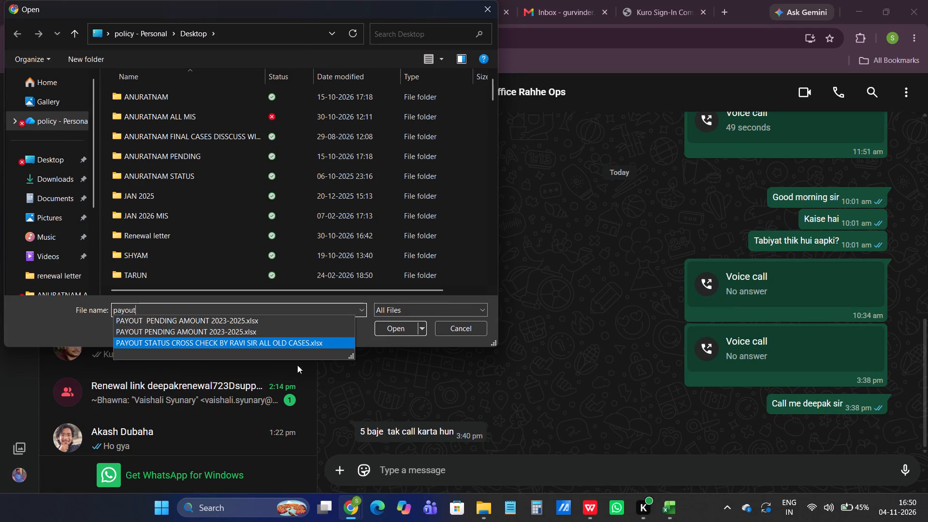
left_click(452, 380)
left_click(50, 154)
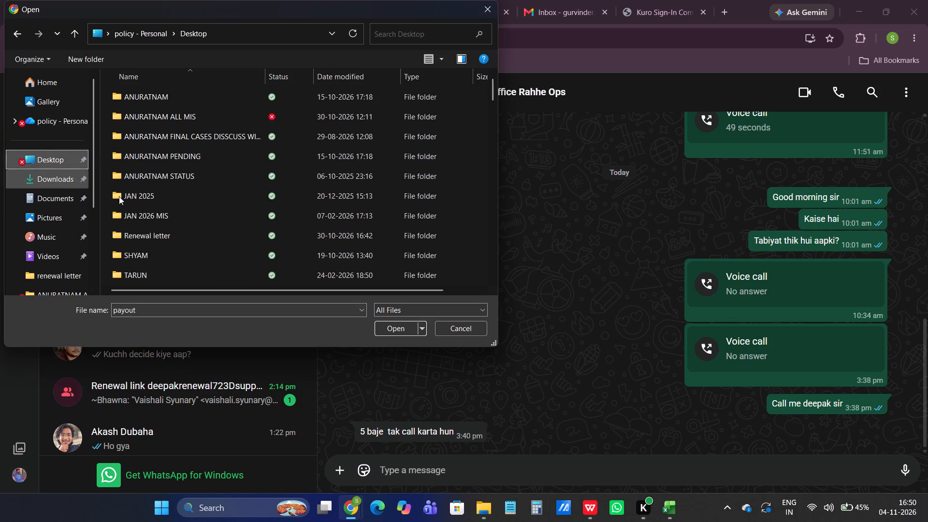
scroll(199, 211, "down", 8)
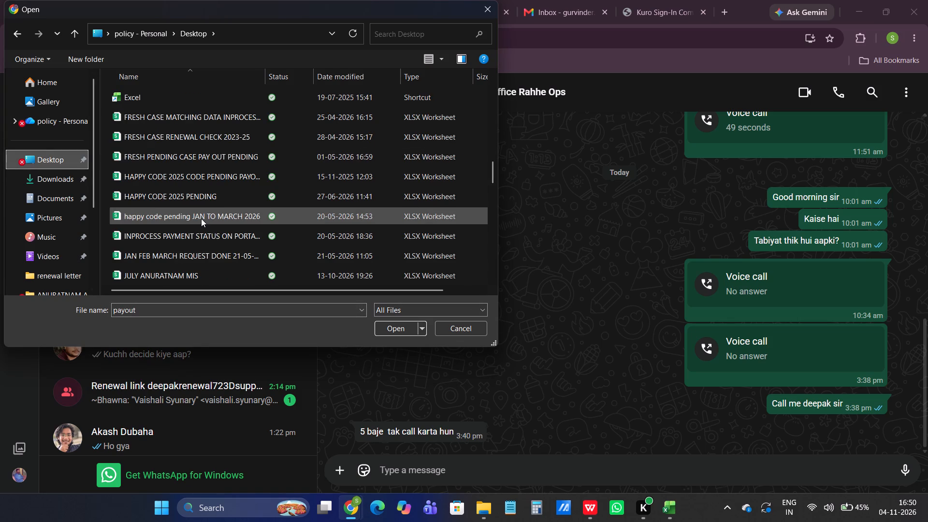
scroll(201, 218, "down", 14)
scroll(200, 221, "up", 12)
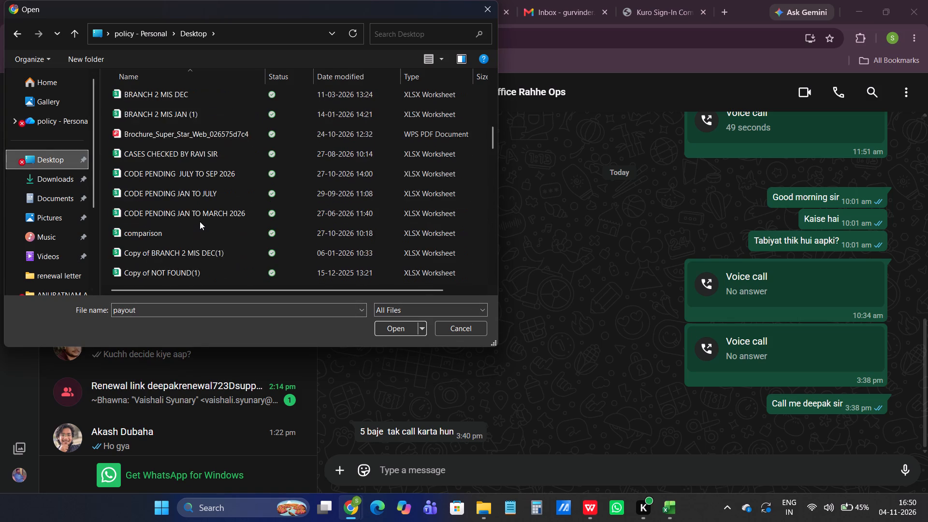
scroll(200, 221, "up", 12)
scroll(200, 221, "down", 4)
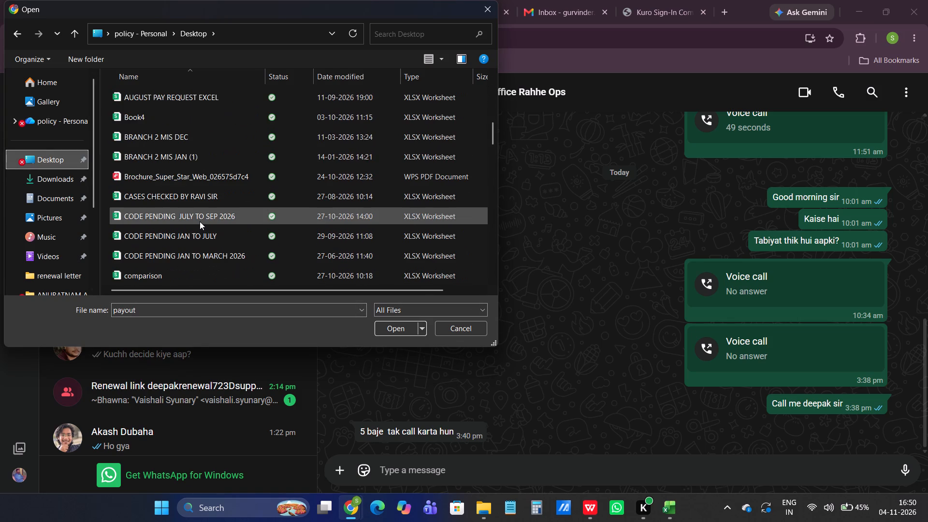
scroll(200, 221, "down", 2)
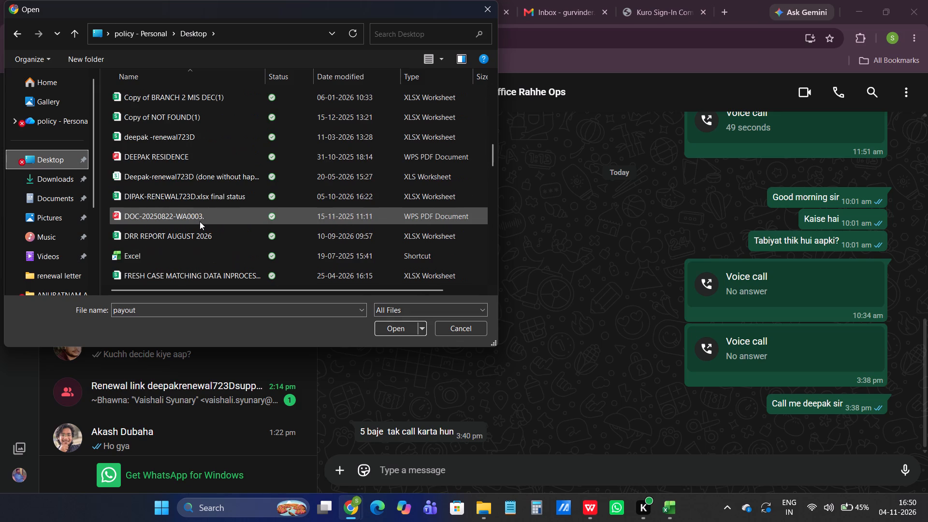
scroll(200, 221, "down", 2)
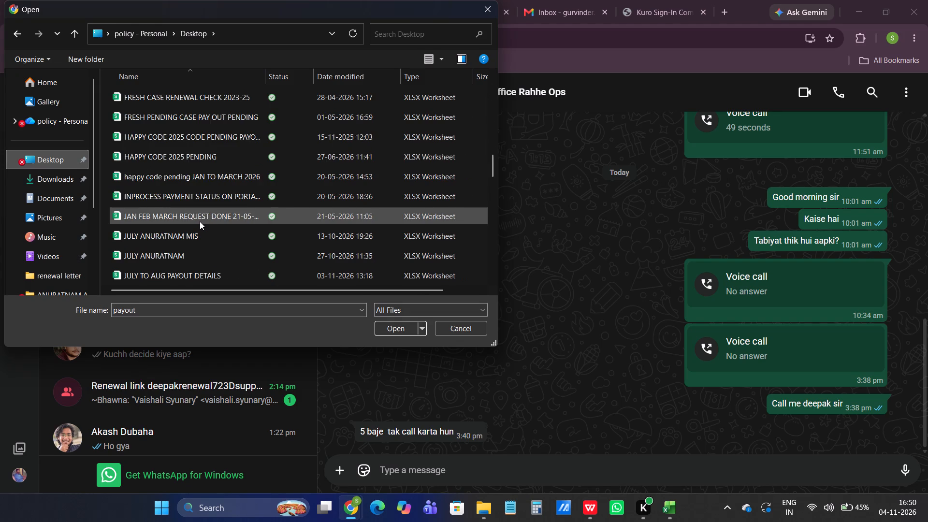
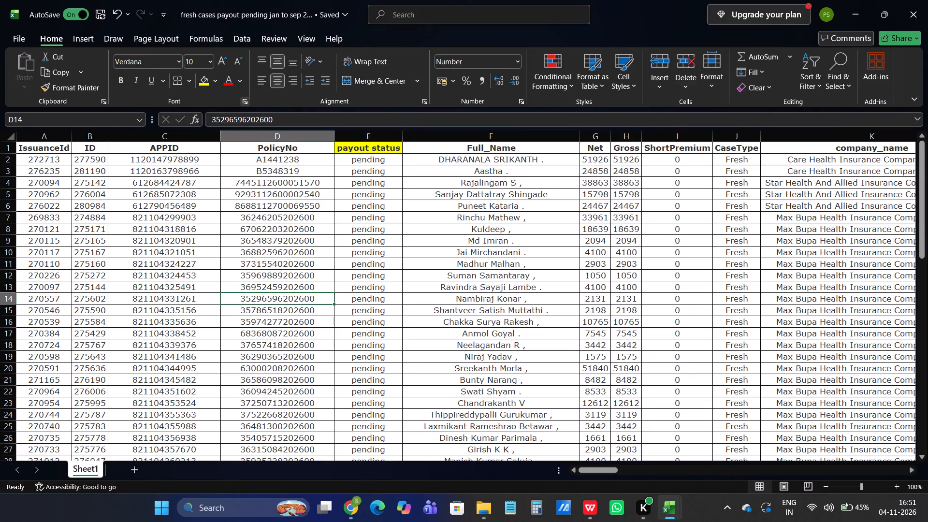
Save a copy of the workbook to the Desktop as "fresh cases payout pending jan to sep 2026" and return to Sheet4 of Book2 (version 2).
left_click(0, 9)
left_click(7, 13)
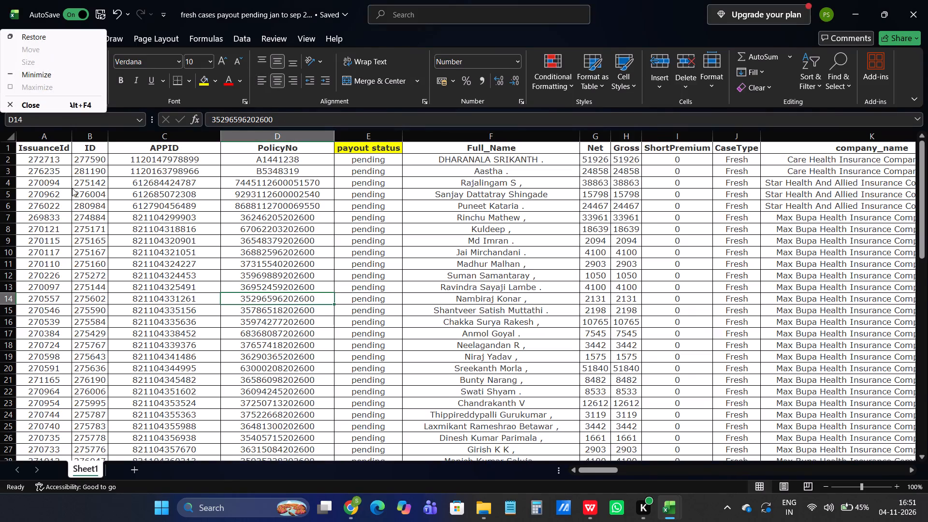
left_click_drag(123, 261, 124, 253)
left_click(27, 38)
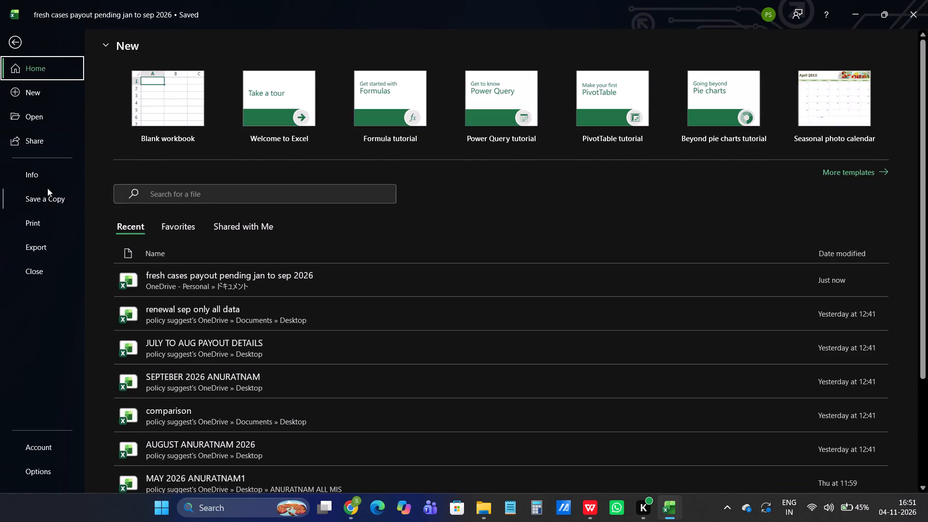
left_click(47, 195)
left_click(220, 139)
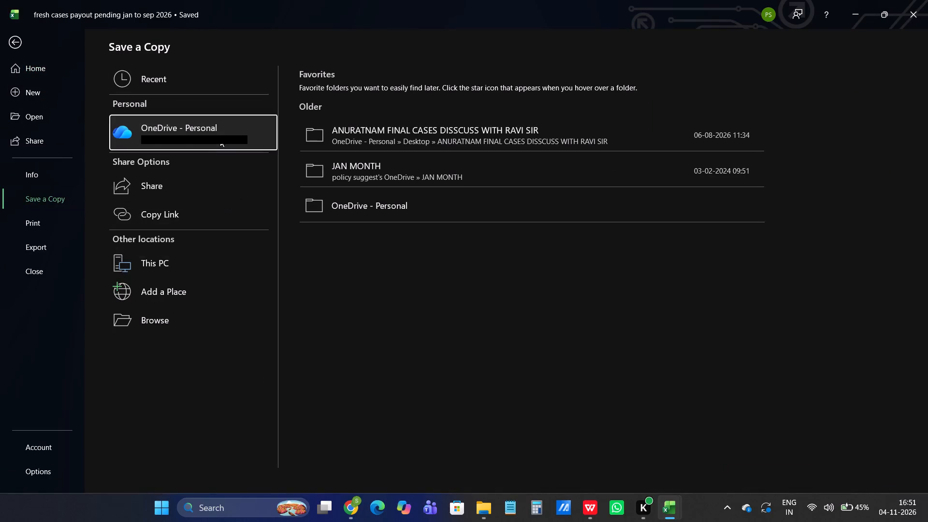
left_click(179, 258)
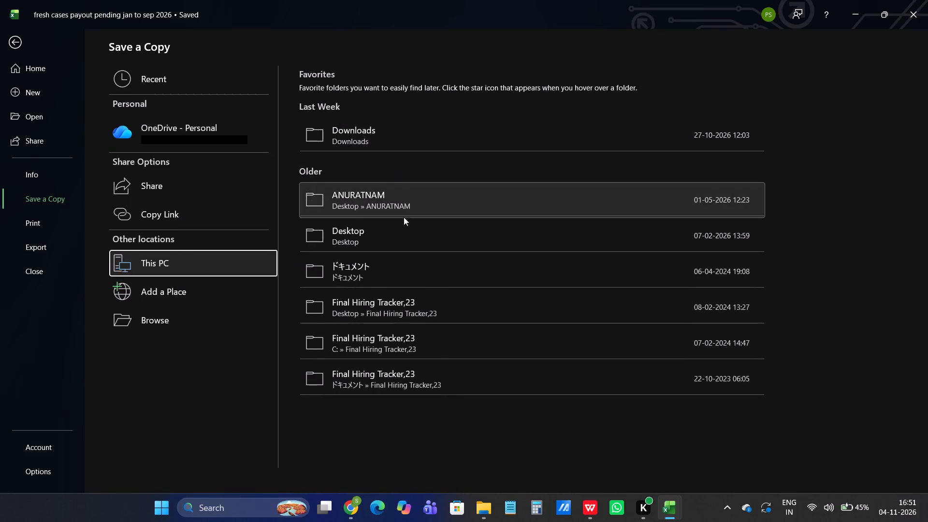
double_click(391, 241)
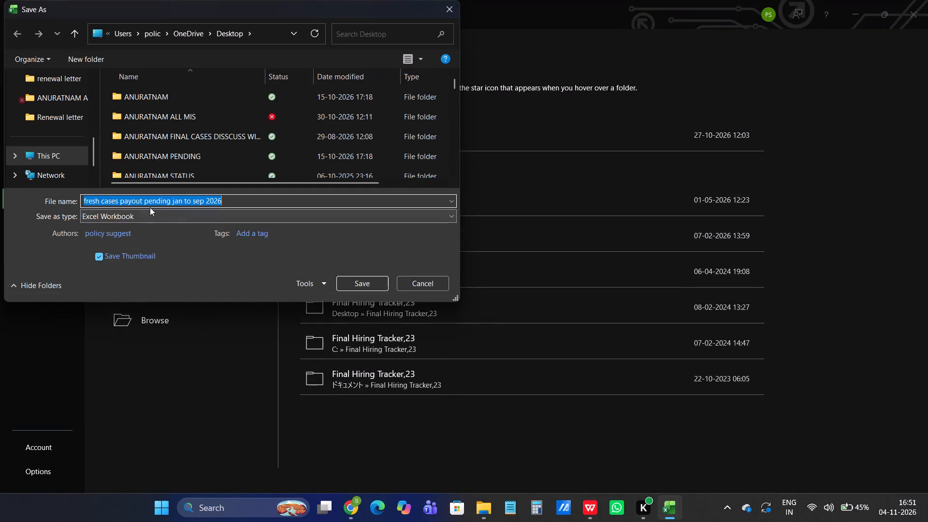
left_click(365, 286)
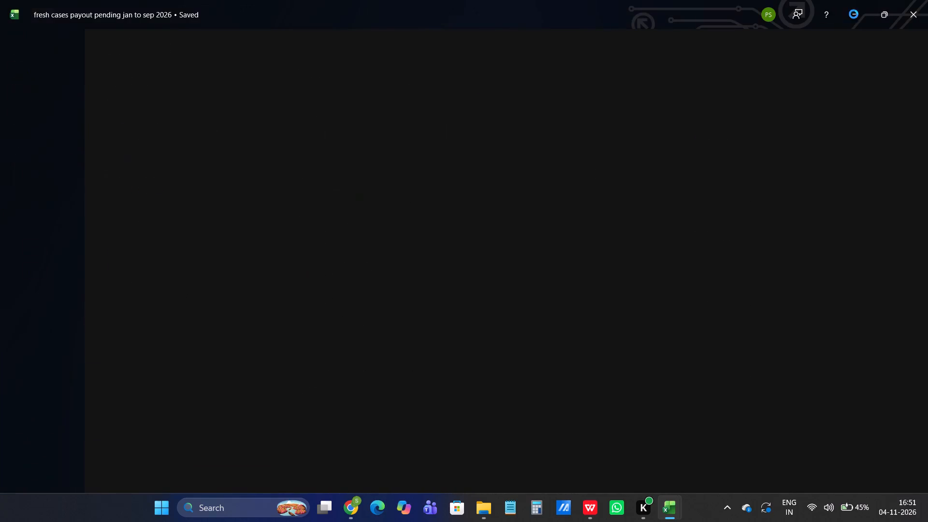
left_click(866, 10)
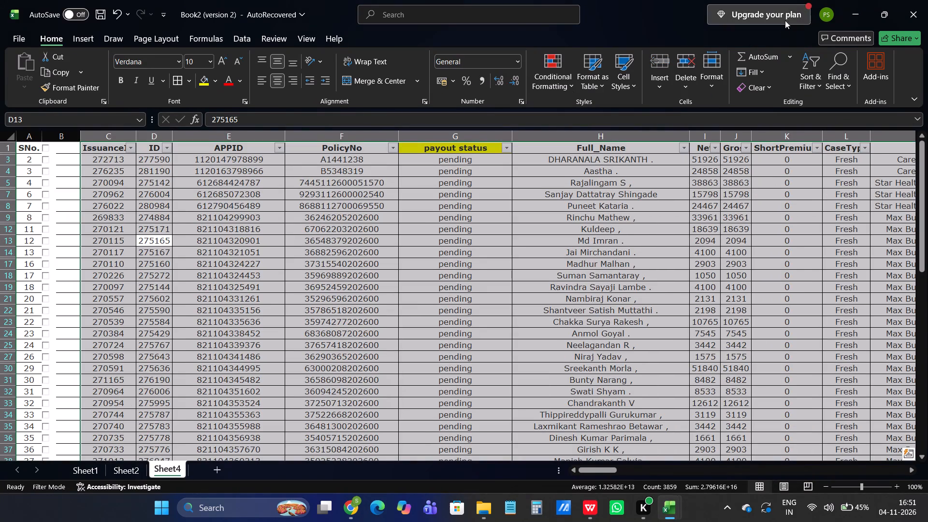
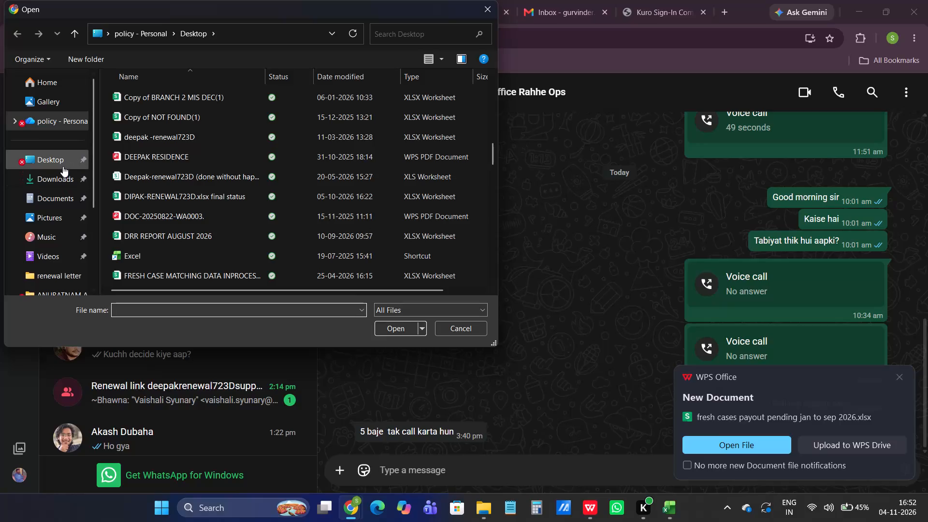
Find the workbook "fresh cases payout pending jan to sep 2026" in the Desktop folder for attaching to the open WhatsApp chat.
scroll(203, 241, "down", 4)
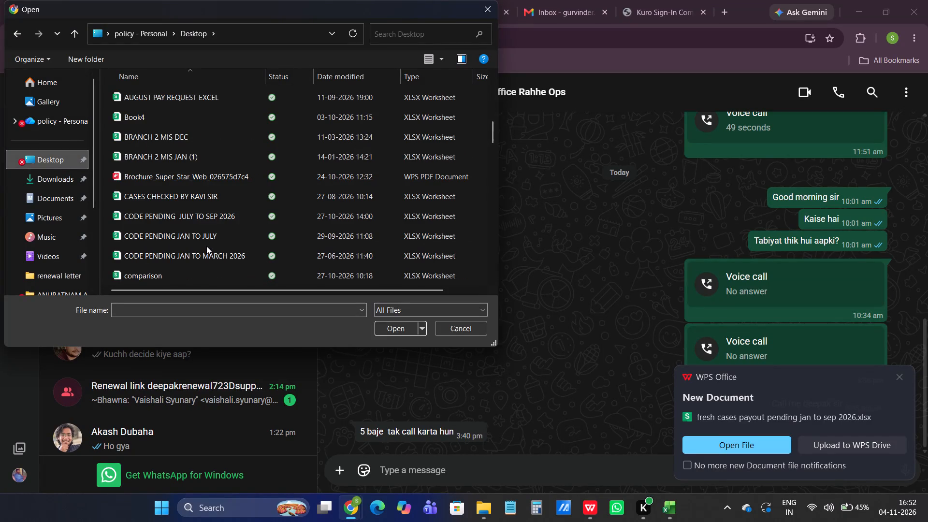
scroll(206, 246, "down", 3)
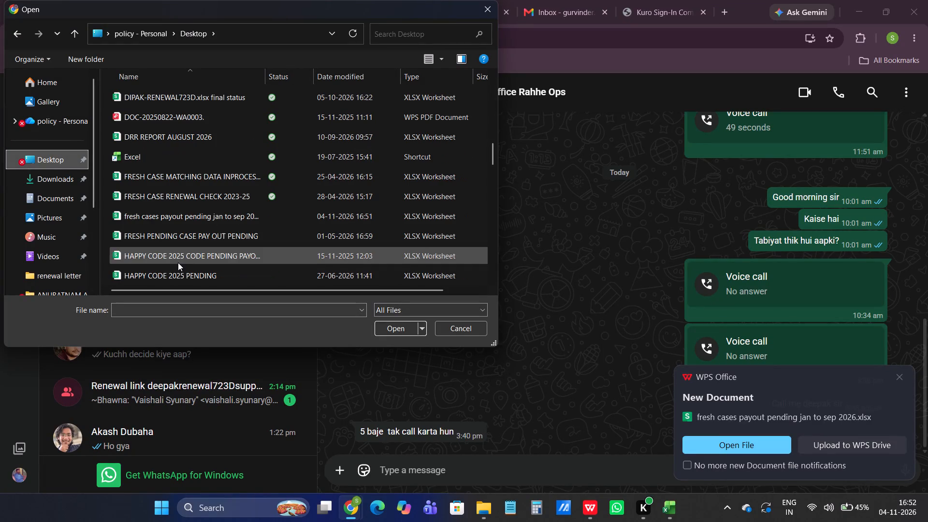